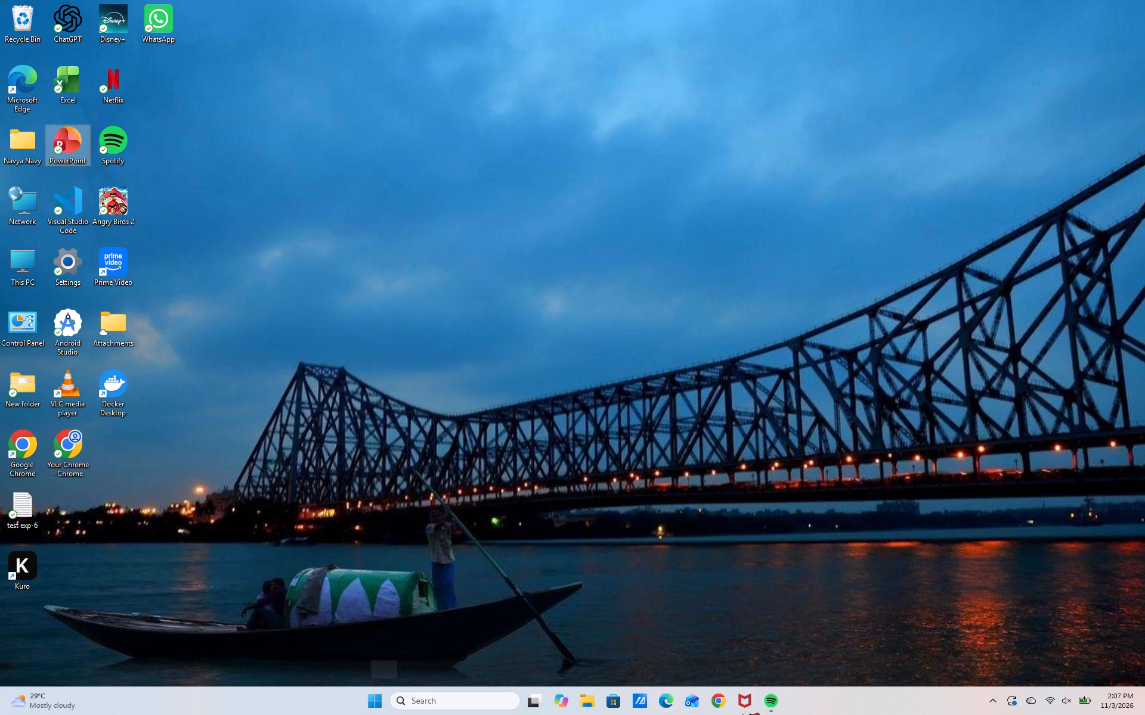
Open Google Chrome under the user's own profile, ready on a new tab page.
{"action": "double_click", "coordinate": [723, 704]}
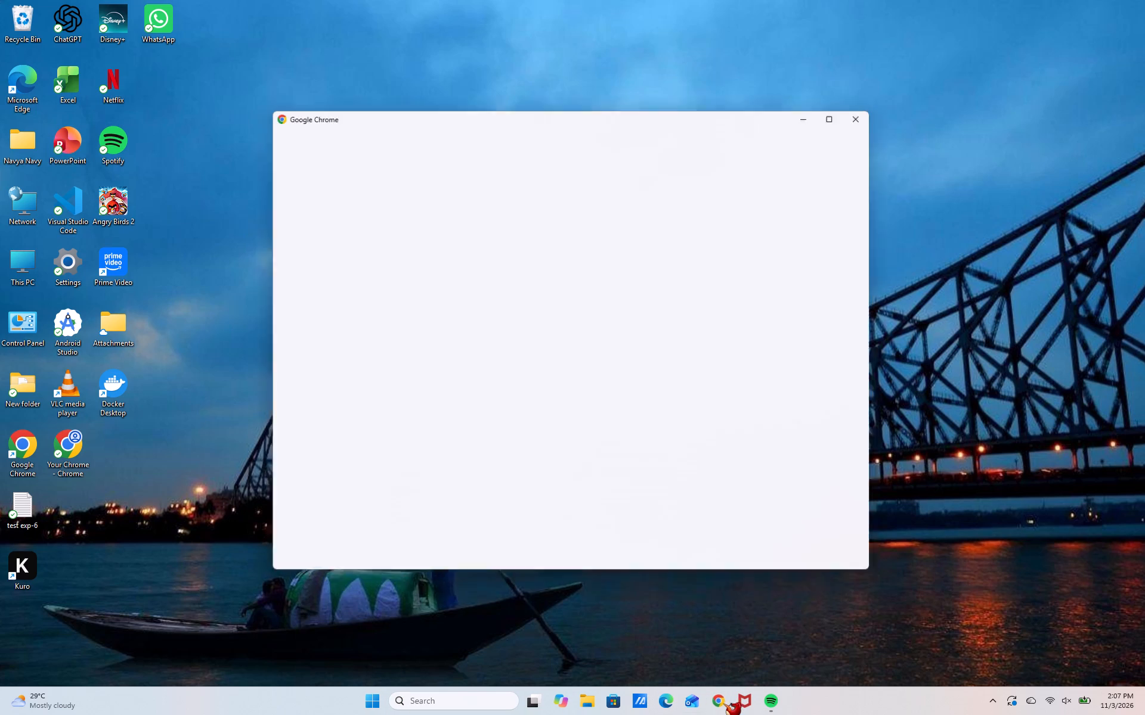
{"action": "double_click", "coordinate": [618, 346]}
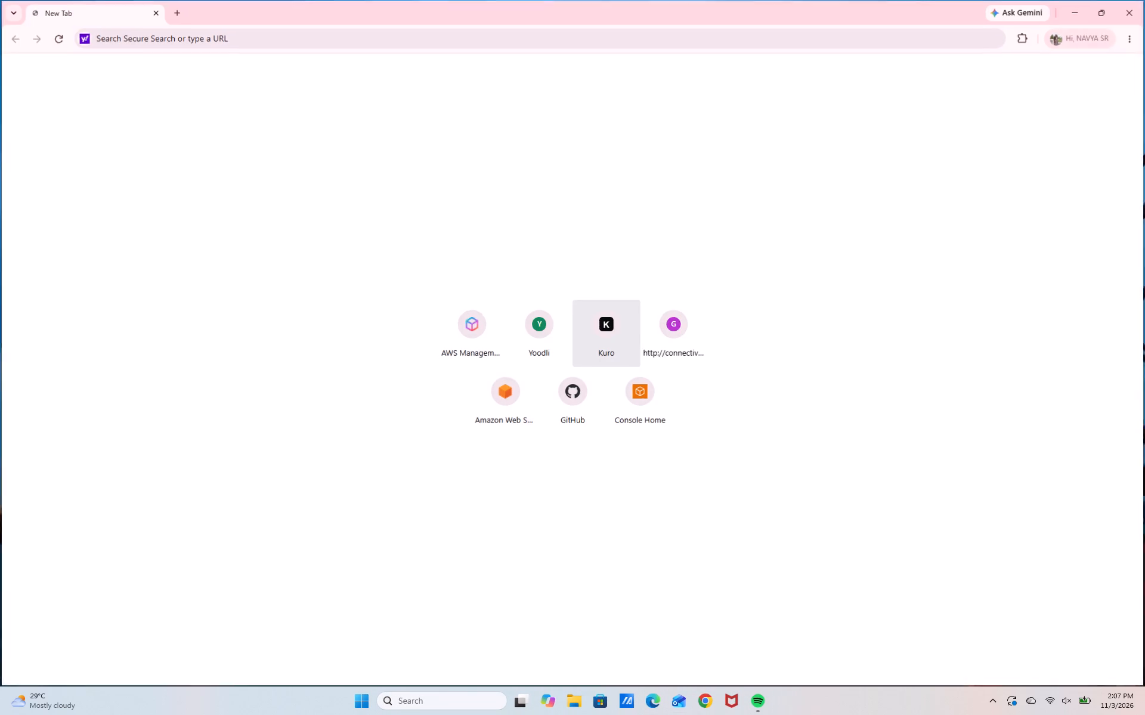
{"action": "left_click", "coordinate": [706, 186]}
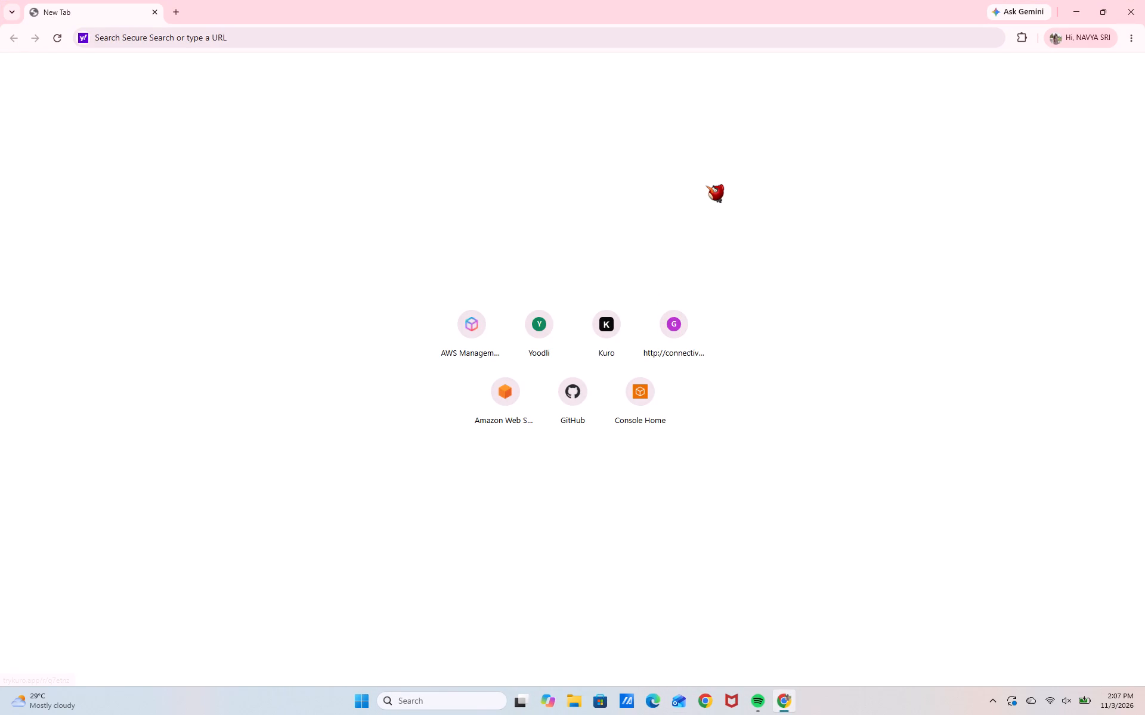
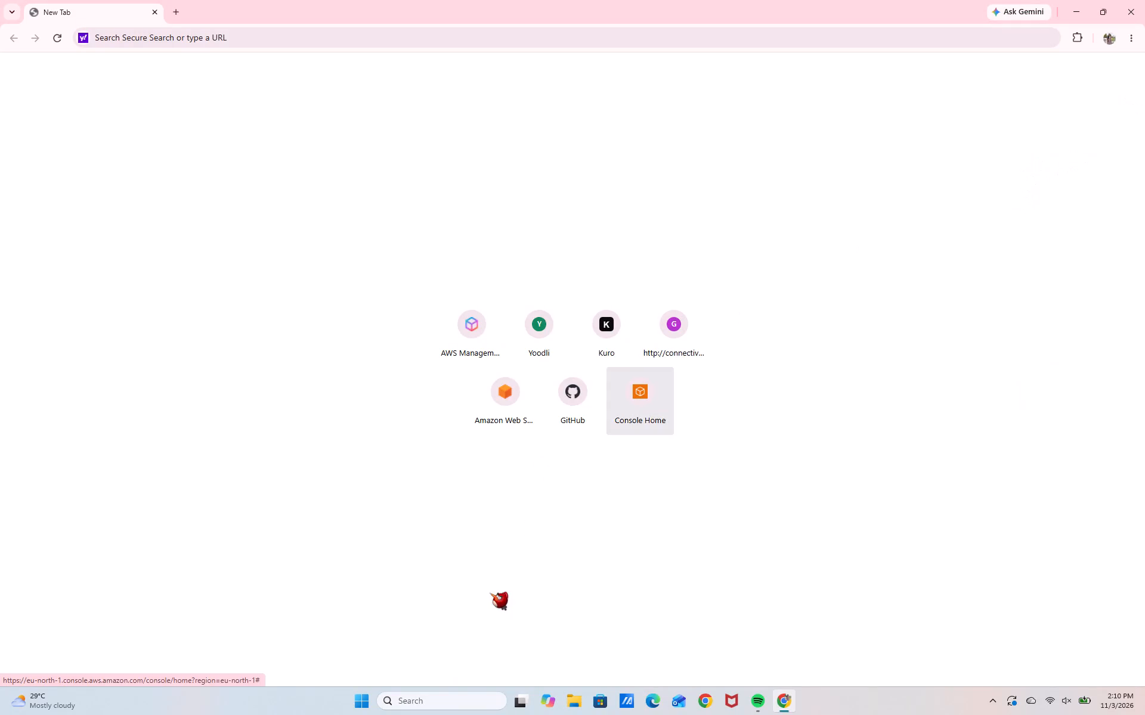
Switch from Chrome to PowerPoint by launching it to its home screen.
{"action": "left_click", "coordinate": [355, 714]}
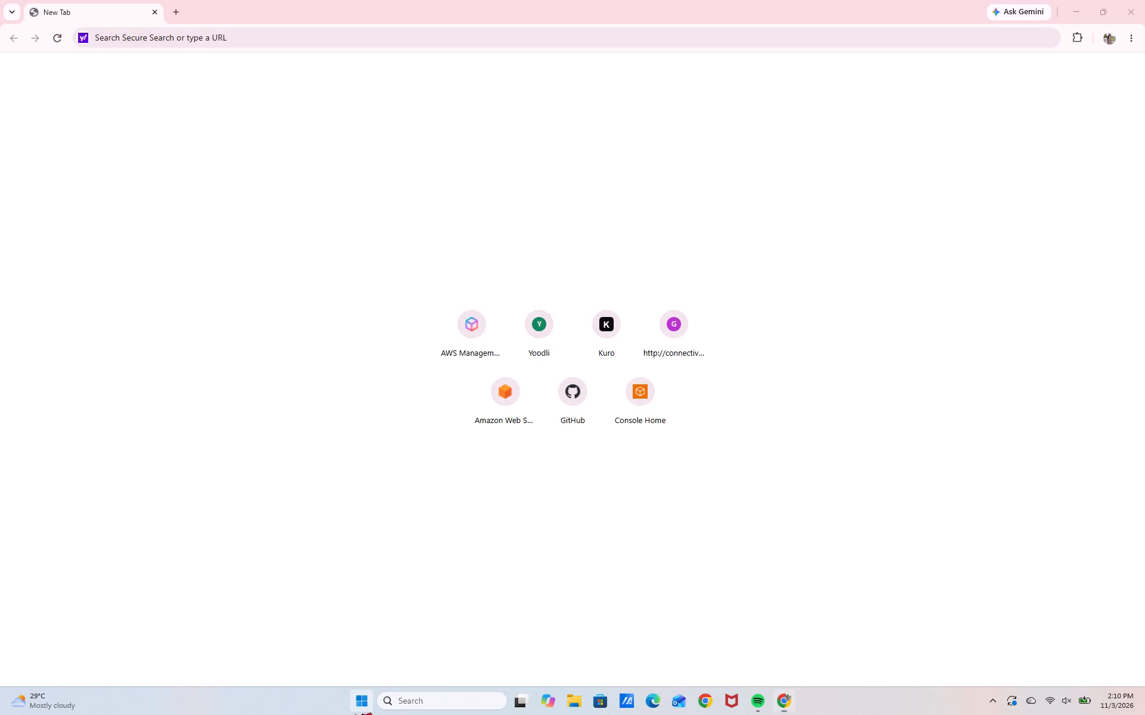
{"action": "double_click", "coordinate": [344, 559]}
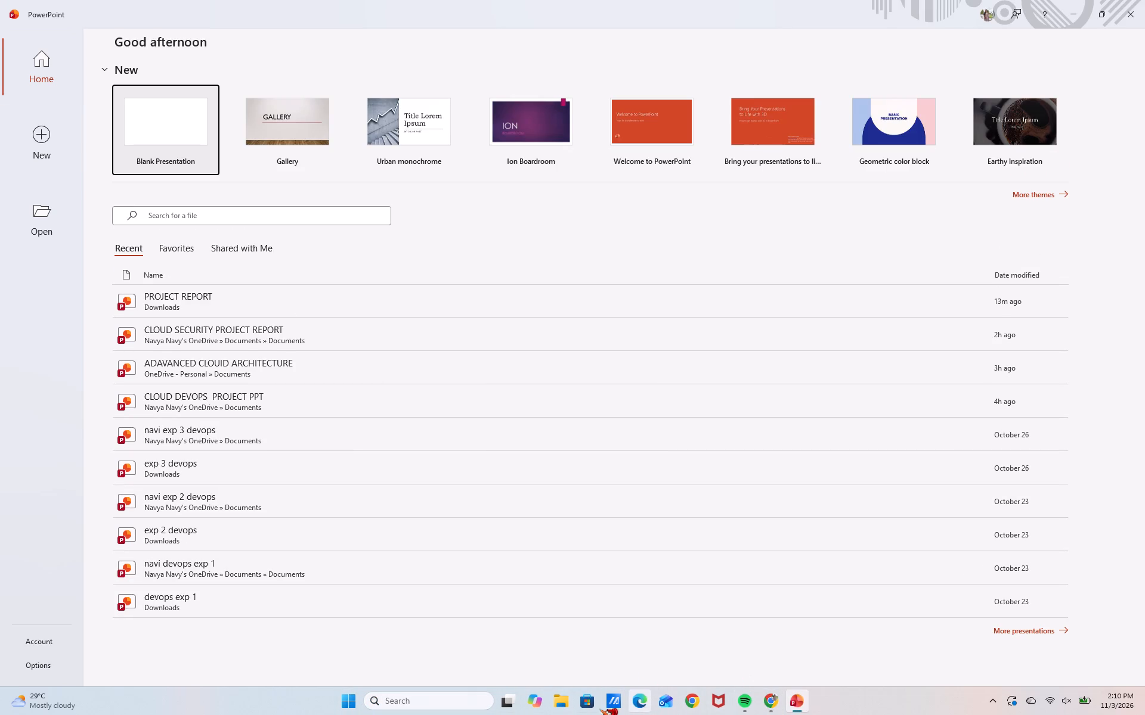
Bring up the pinned and installed Windows apps to choose another application.
{"action": "left_click", "coordinate": [349, 701]}
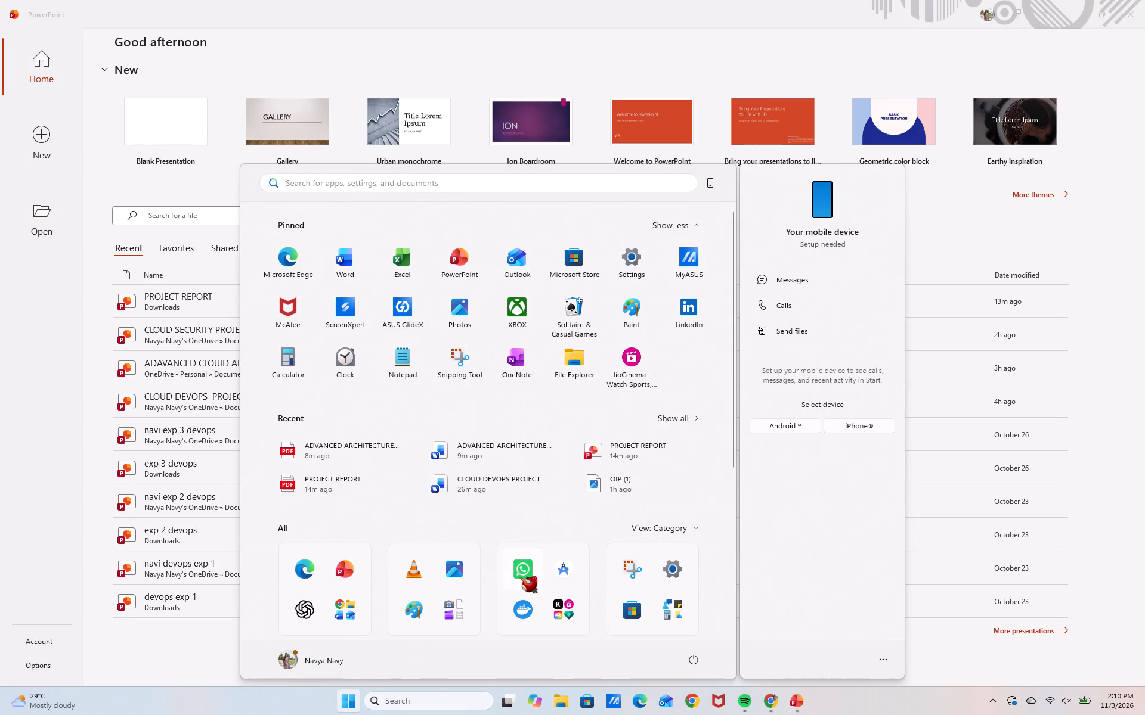
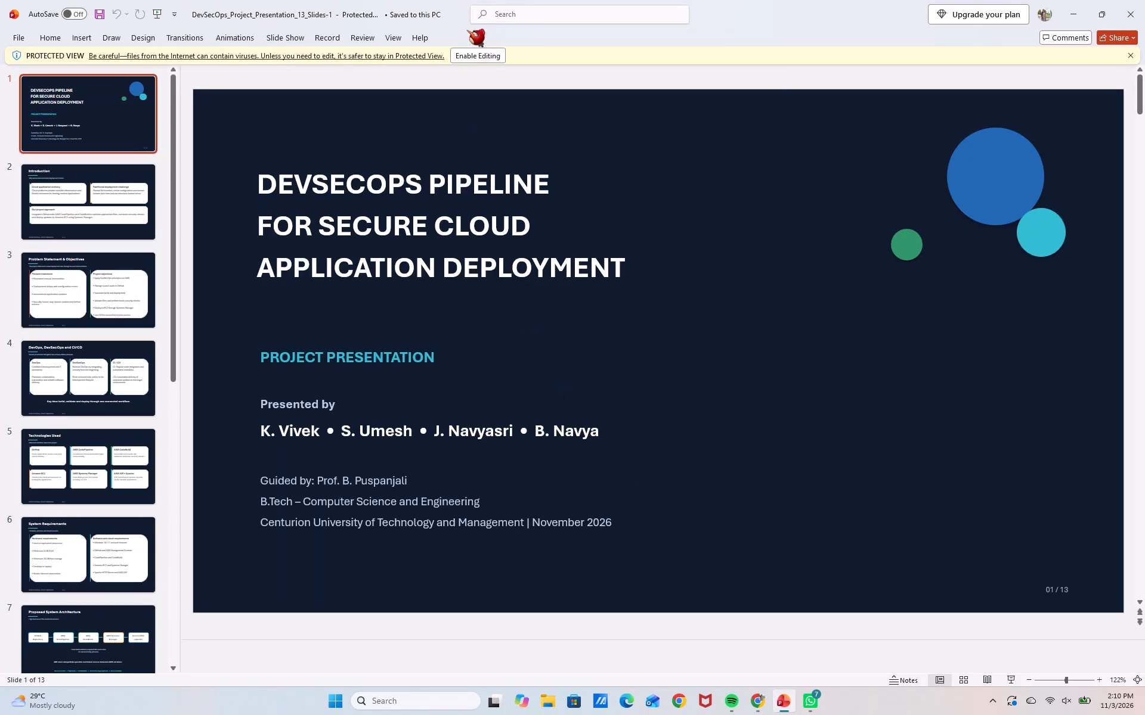
Enable editing for the protected DevSecOps project presentation.
{"action": "left_click", "coordinate": [476, 57]}
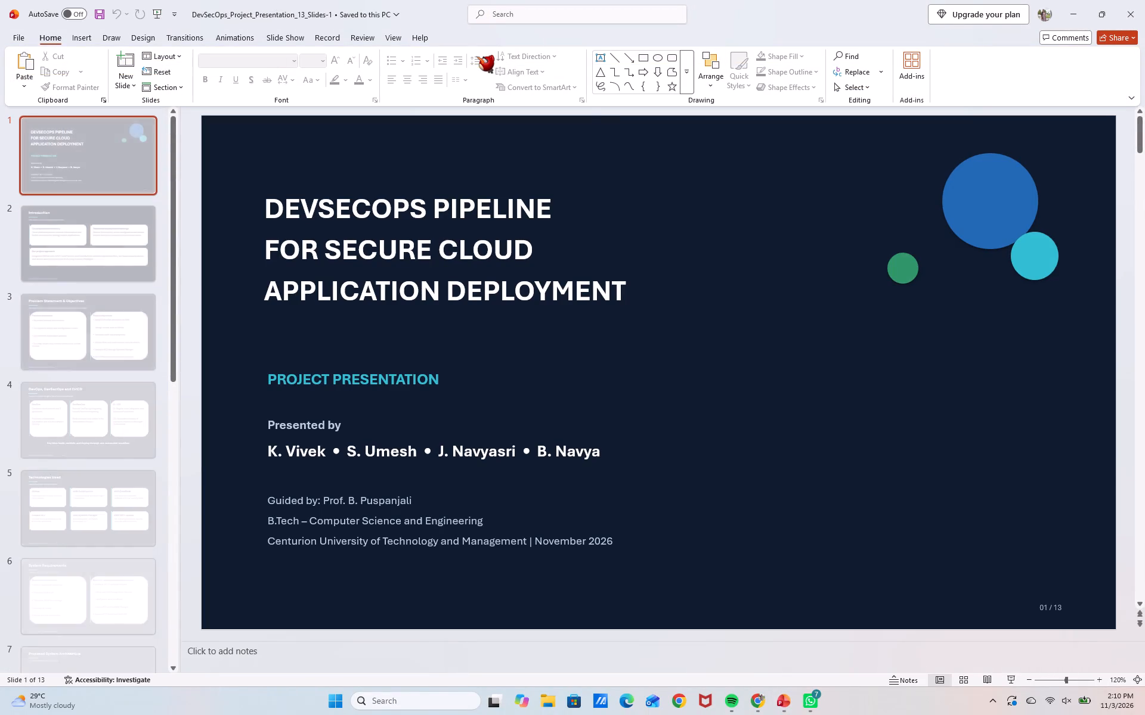
Move the title text box on slide 1 down and right, toward the middle of the slide.
{"action": "left_click", "coordinate": [264, 220]}
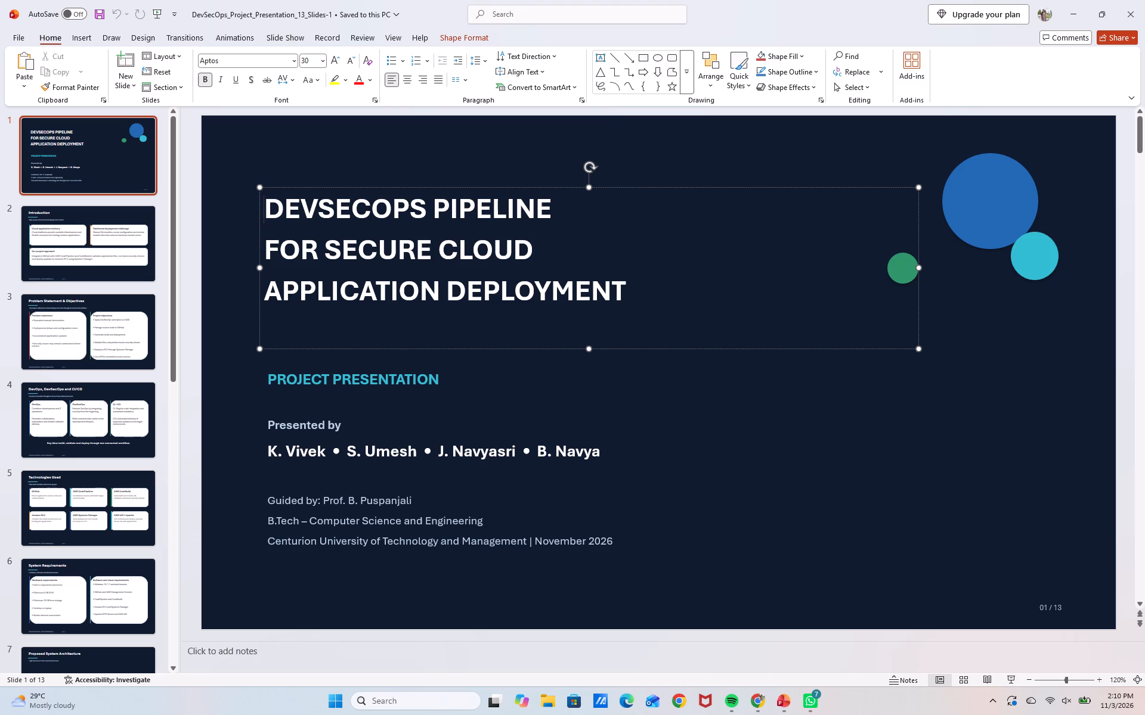
{"action": "left_click", "coordinate": [578, 186]}
{"action": "left_click_drag", "start_coordinate": [578, 186], "coordinate": [596, 192]}
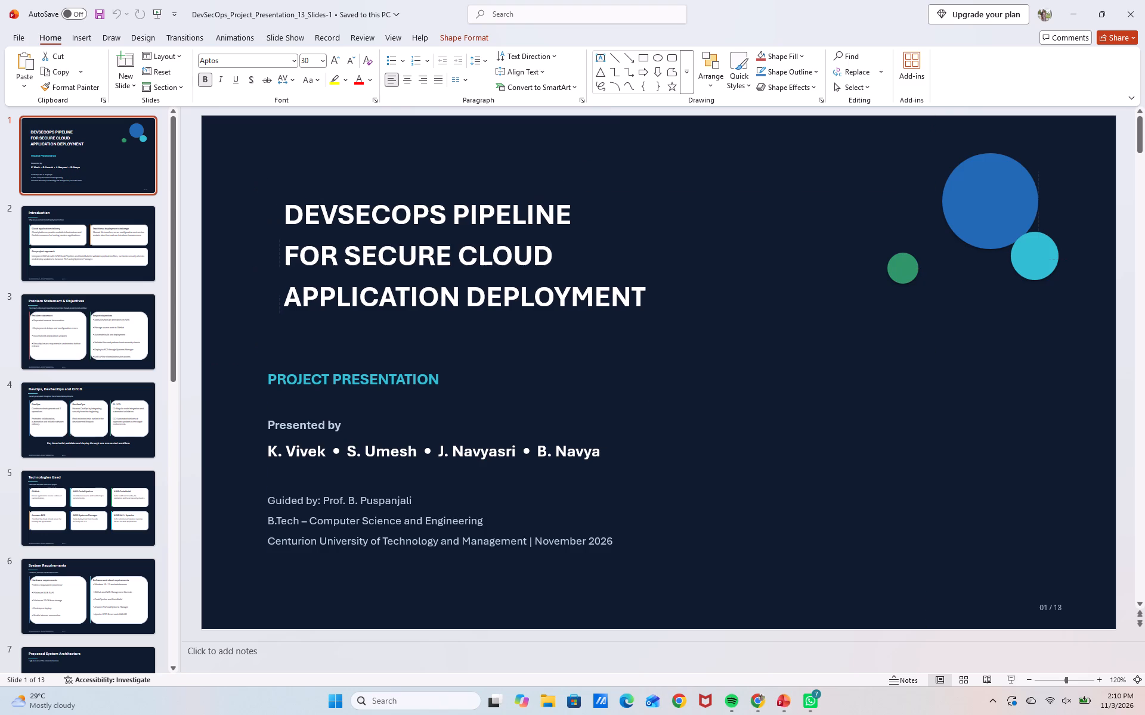
{"action": "left_click_drag", "start_coordinate": [596, 192], "coordinate": [772, 236]}
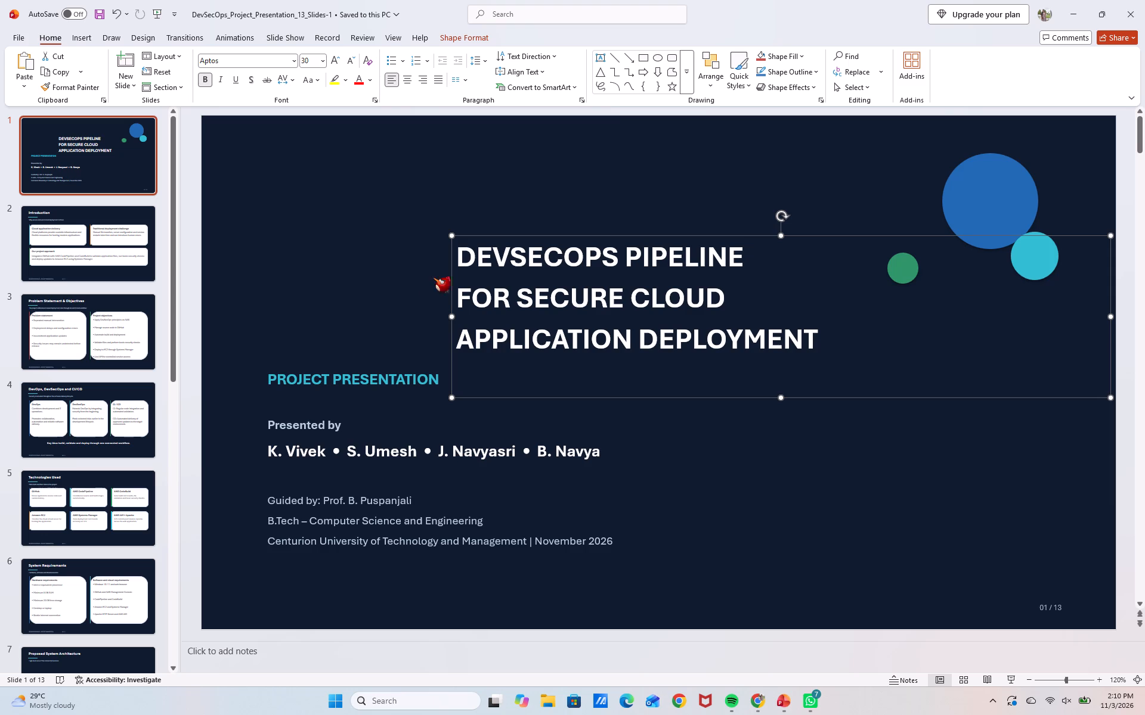
{"action": "left_click", "coordinate": [407, 278]}
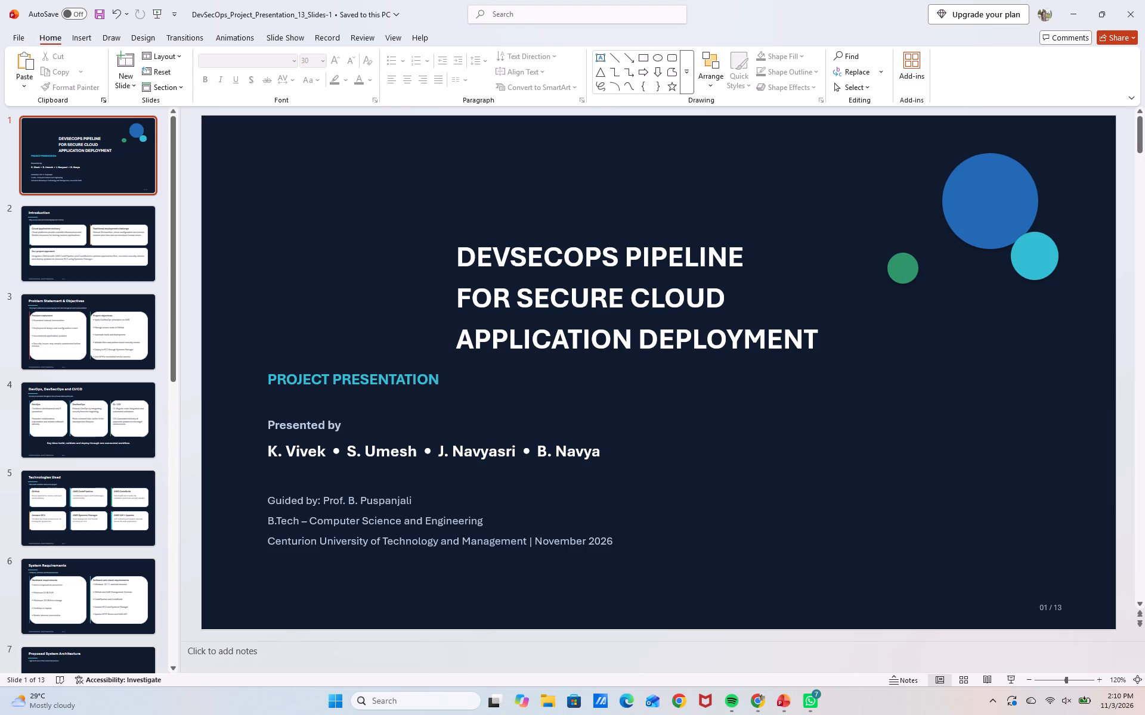
Delete the "PROJECT PRESENTATION" subtitle text from slide 1.
{"action": "left_click_drag", "start_coordinate": [273, 378], "coordinate": [373, 382]}
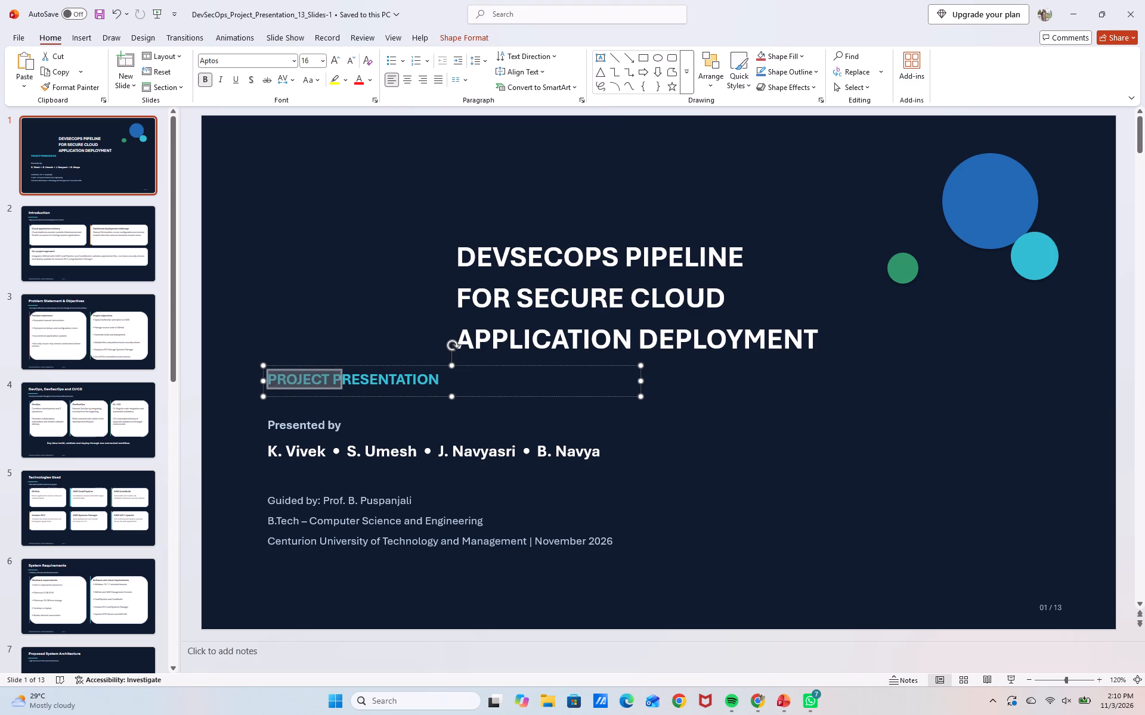
{"action": "left_click_drag", "start_coordinate": [373, 382], "coordinate": [451, 384]}
{"action": "key", "text": "BackSpace"}
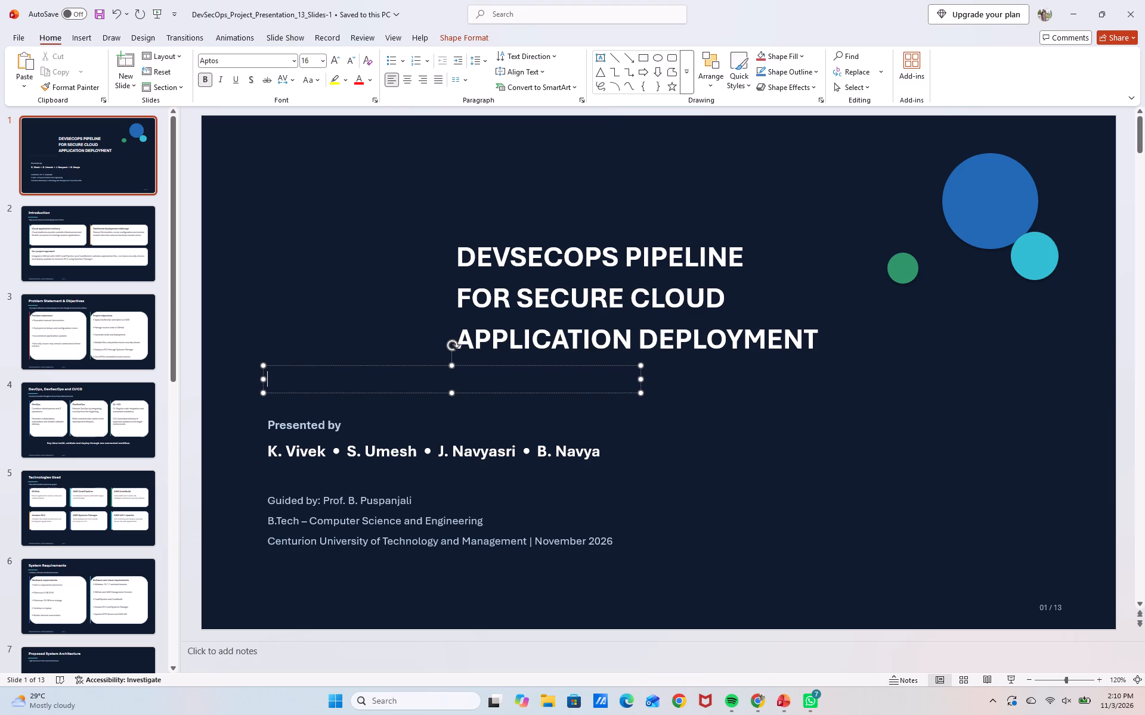
Break the presenter names on slide 1 so each of the four names sits on its own line.
{"action": "left_click", "coordinate": [352, 422]}
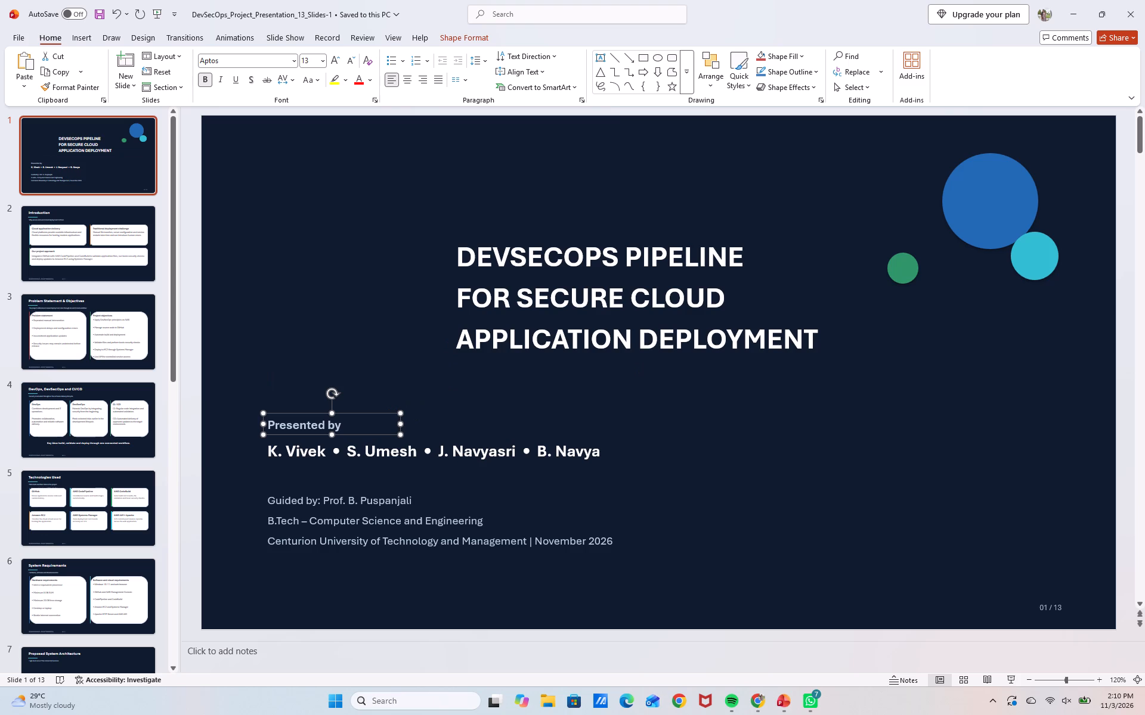
{"action": "left_click", "coordinate": [332, 450]}
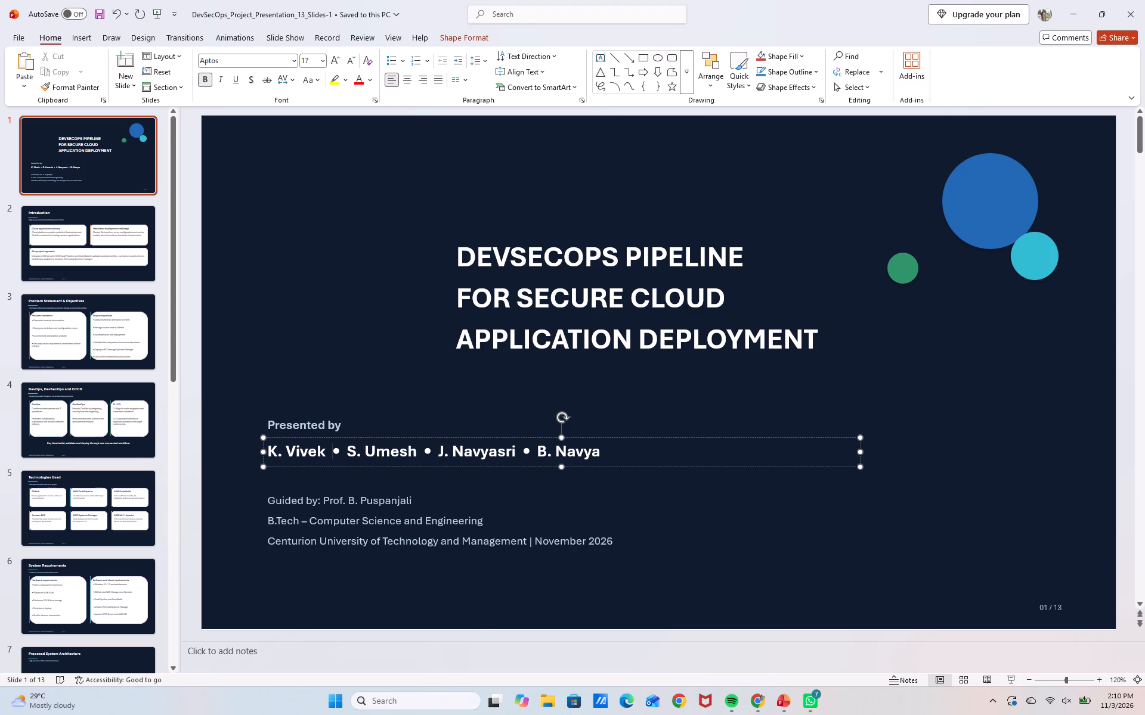
{"action": "key", "text": "Return"}
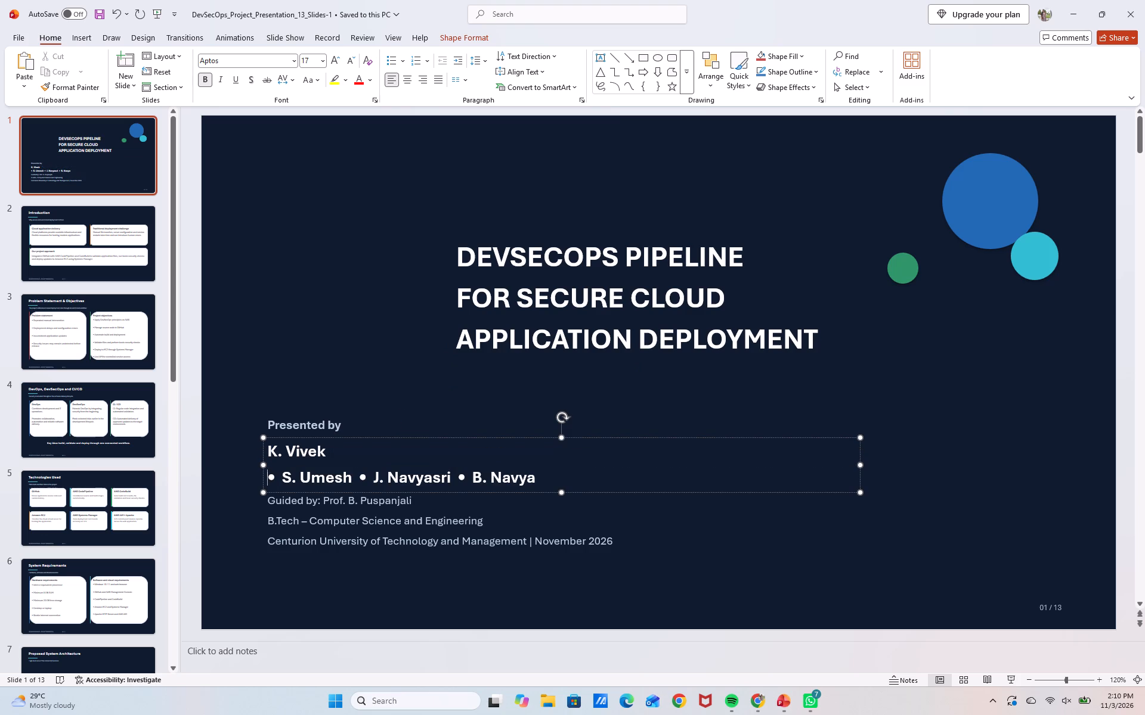
{"action": "left_click", "coordinate": [359, 481]}
{"action": "key", "text": "Return"}
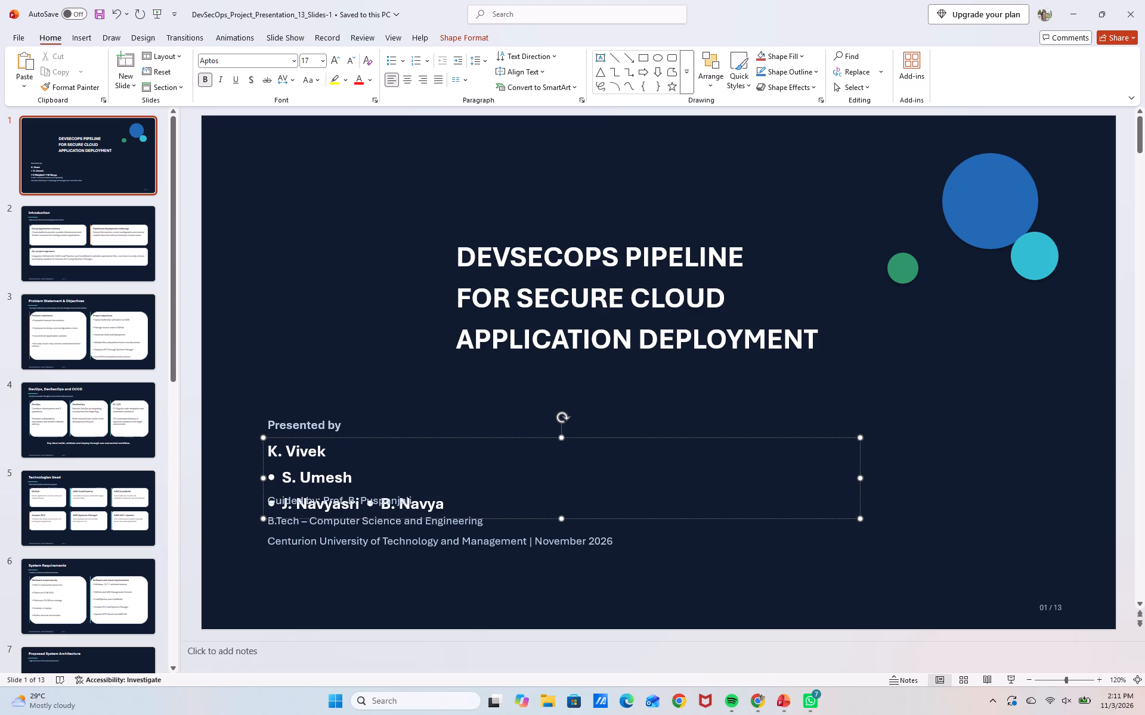
{"action": "key", "text": "Right"}
{"action": "key", "text": "Right"}
{"action": "key", "text": "Right"}
{"action": "key", "text": "Right"}
{"action": "key", "text": "Right"}
{"action": "key", "text": "Right"}
{"action": "key", "text": "Right"}
{"action": "key", "text": "Right"}
{"action": "key", "text": "Right"}
{"action": "key", "text": "Right"}
{"action": "key", "text": "Right"}
{"action": "key", "text": "Right"}
{"action": "key", "text": "Right"}
{"action": "key", "text": "Right"}
{"action": "key", "text": "Right"}
{"action": "key", "text": "Right"}
{"action": "key", "text": "Right"}
{"action": "key", "text": "Right"}
{"action": "key", "text": "Right"}
{"action": "key", "text": "Right"}
{"action": "key", "text": "Left"}
{"action": "key", "text": "Left"}
{"action": "key", "text": "Left"}
{"action": "key", "text": "Return"}
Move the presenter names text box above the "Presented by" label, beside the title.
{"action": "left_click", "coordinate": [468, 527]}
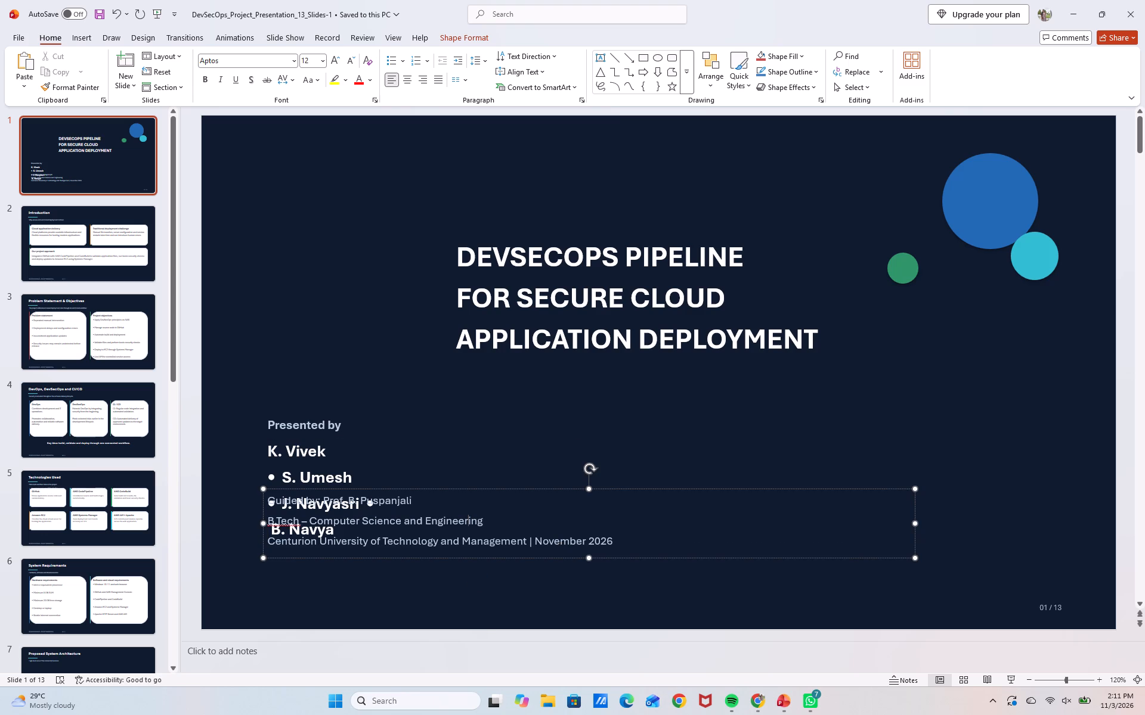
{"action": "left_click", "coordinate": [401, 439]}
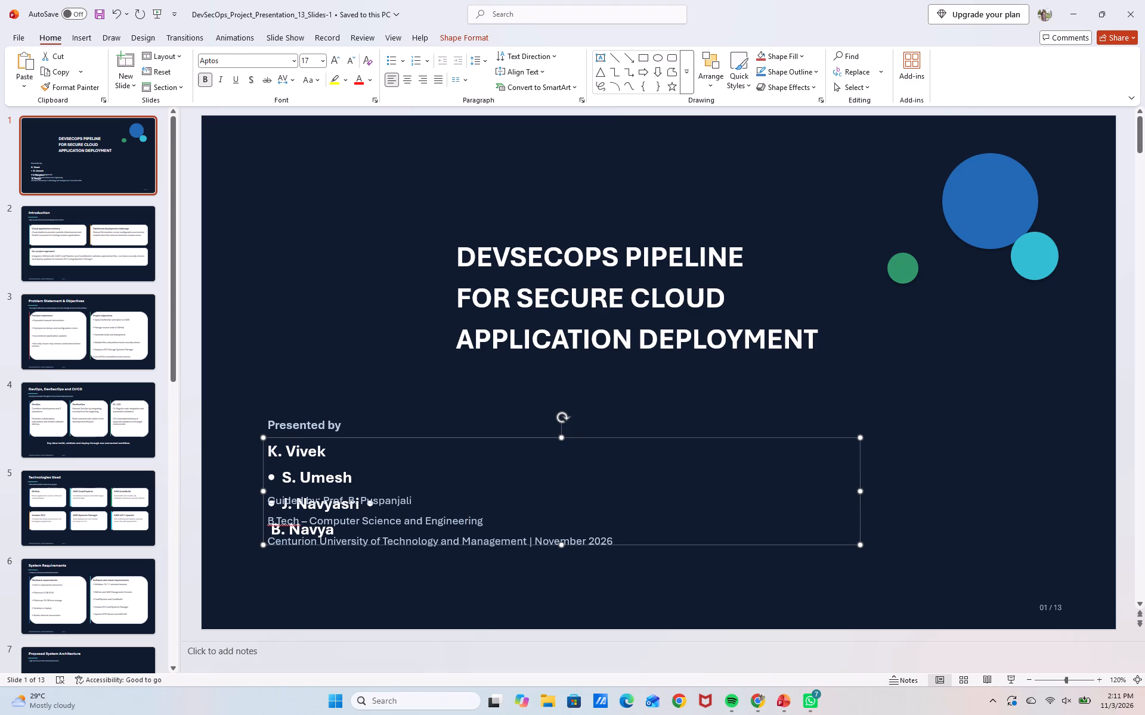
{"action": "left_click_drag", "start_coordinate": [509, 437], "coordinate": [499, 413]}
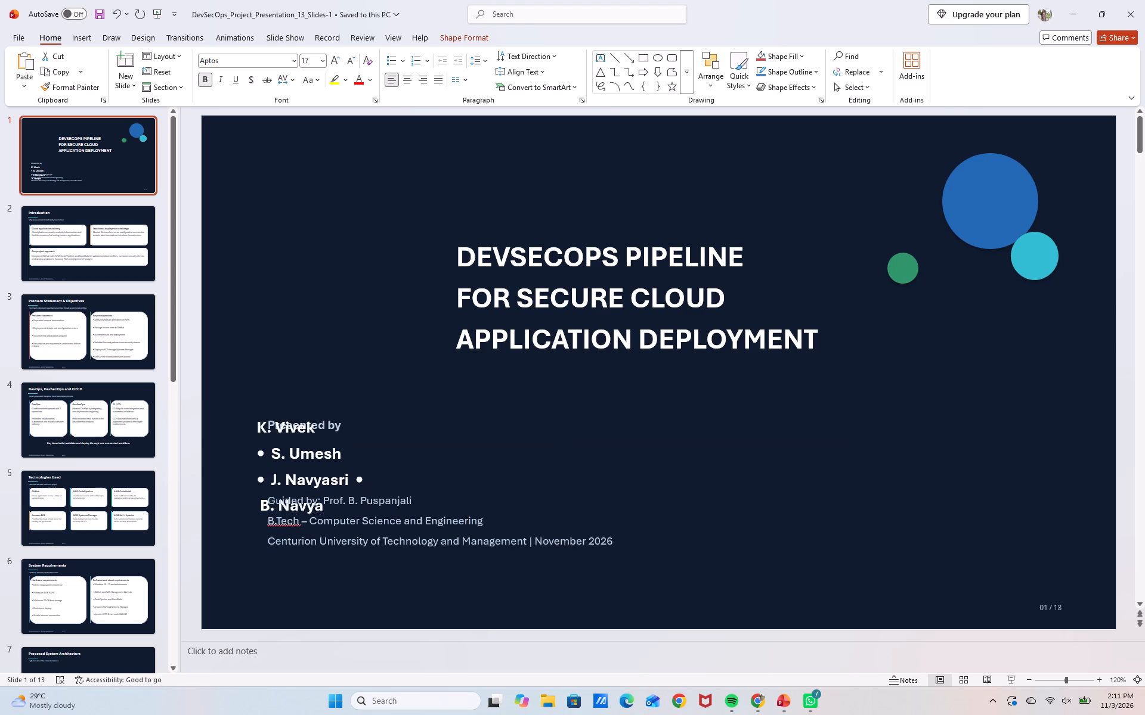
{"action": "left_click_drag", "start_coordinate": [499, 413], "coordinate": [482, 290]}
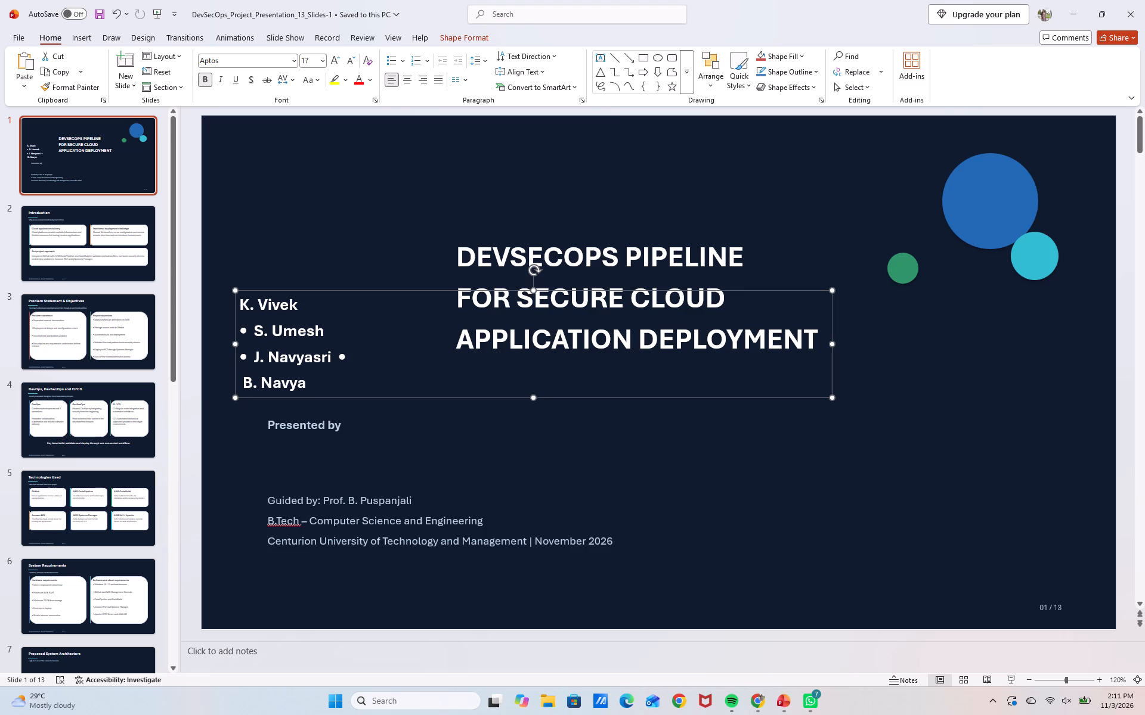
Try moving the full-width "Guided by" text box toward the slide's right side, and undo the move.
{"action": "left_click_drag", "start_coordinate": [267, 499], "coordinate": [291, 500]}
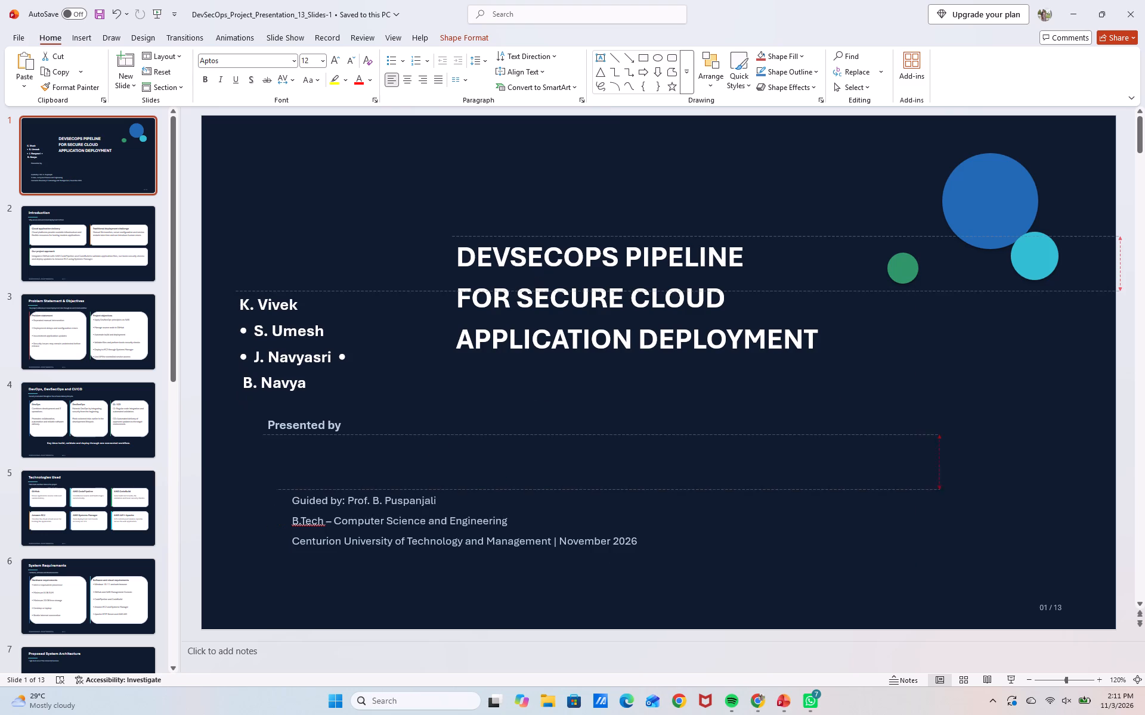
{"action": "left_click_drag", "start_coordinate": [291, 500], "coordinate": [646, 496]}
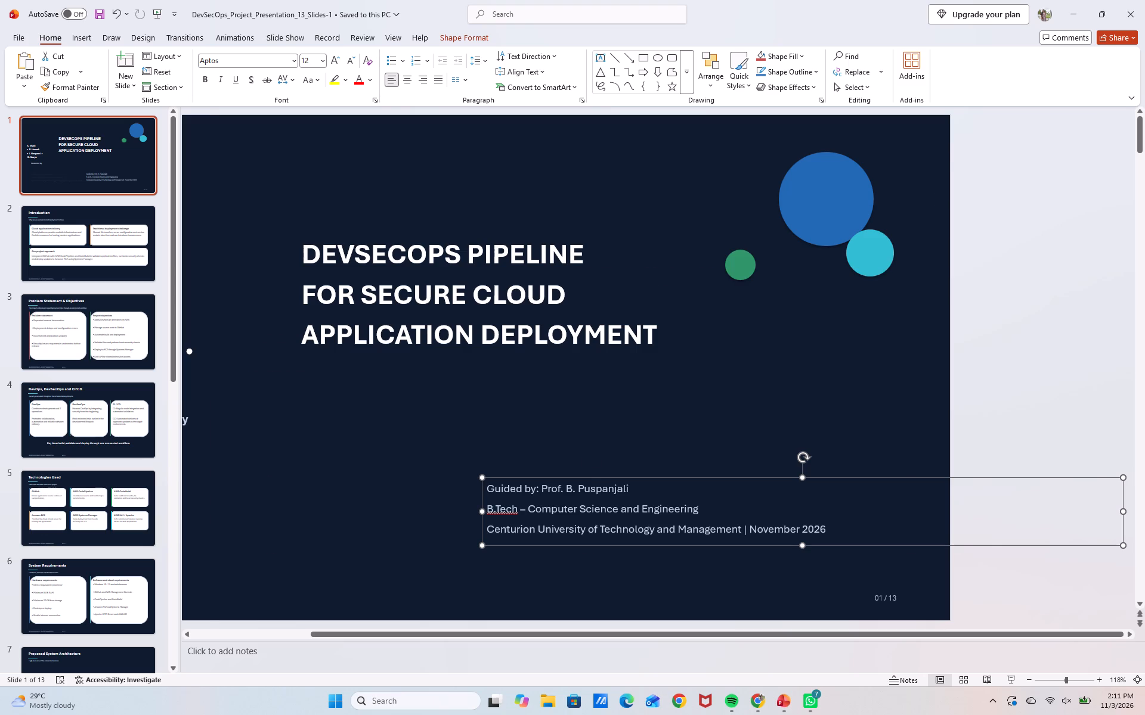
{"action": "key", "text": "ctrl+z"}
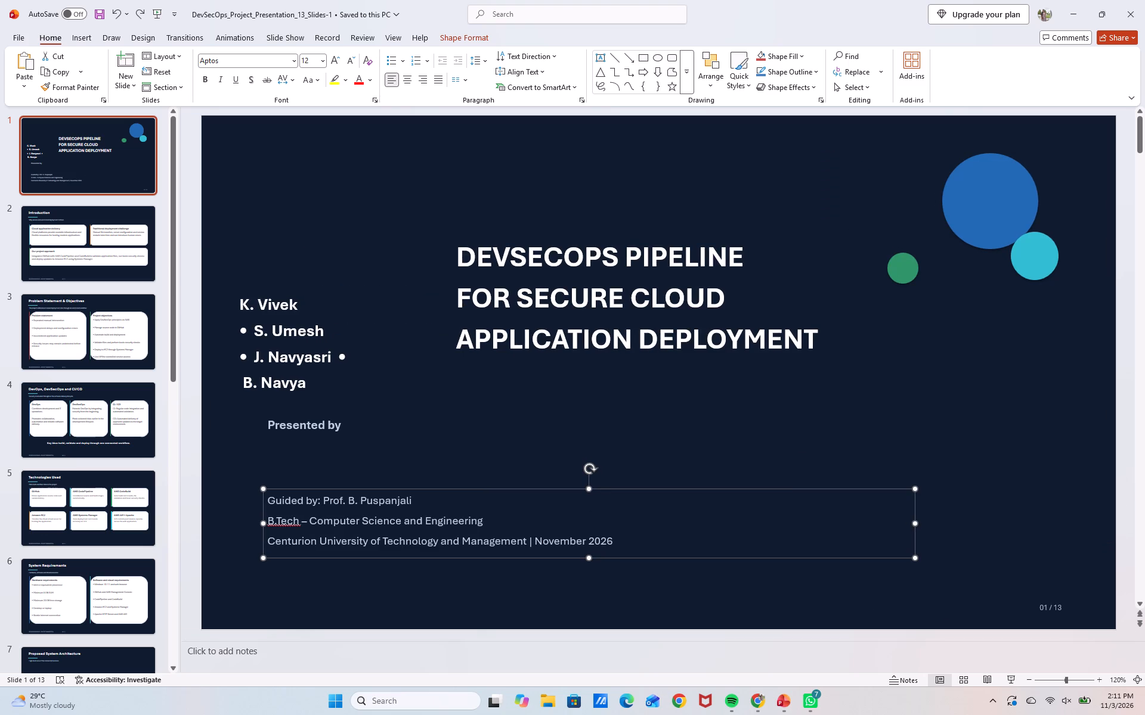
Narrow the "Guided by" text box and place it in the lower-right corner of slide 1.
{"action": "left_click_drag", "start_coordinate": [617, 490], "coordinate": [745, 479]}
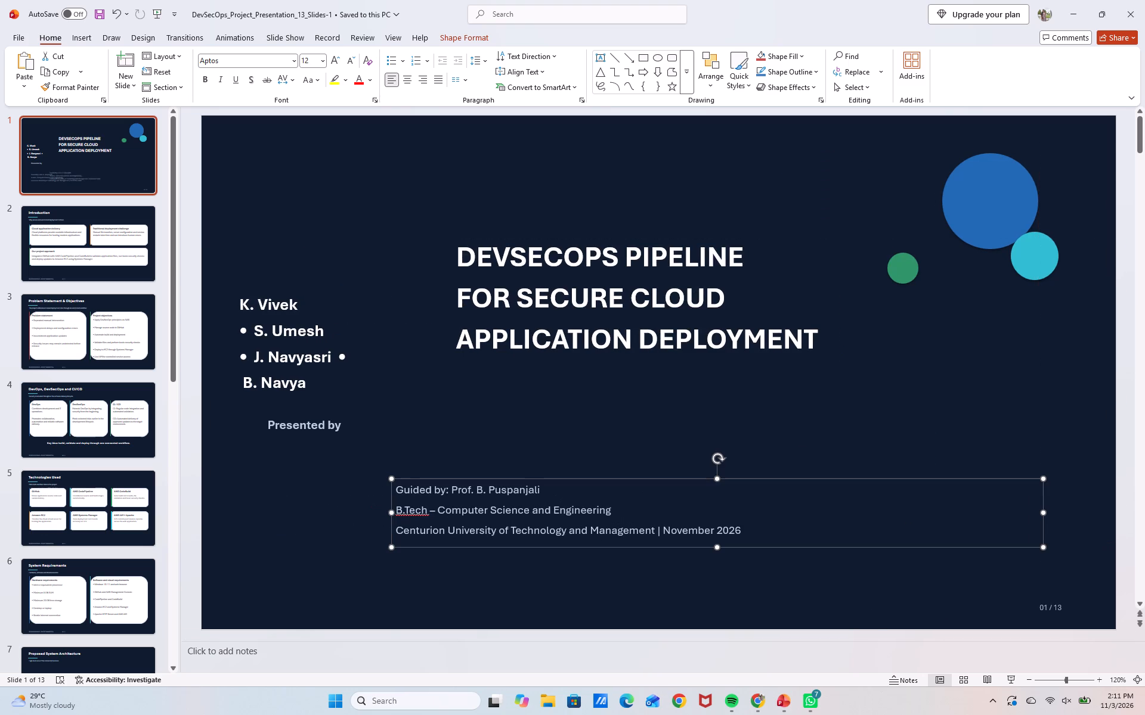
{"action": "left_click_drag", "start_coordinate": [1045, 512], "coordinate": [822, 534]}
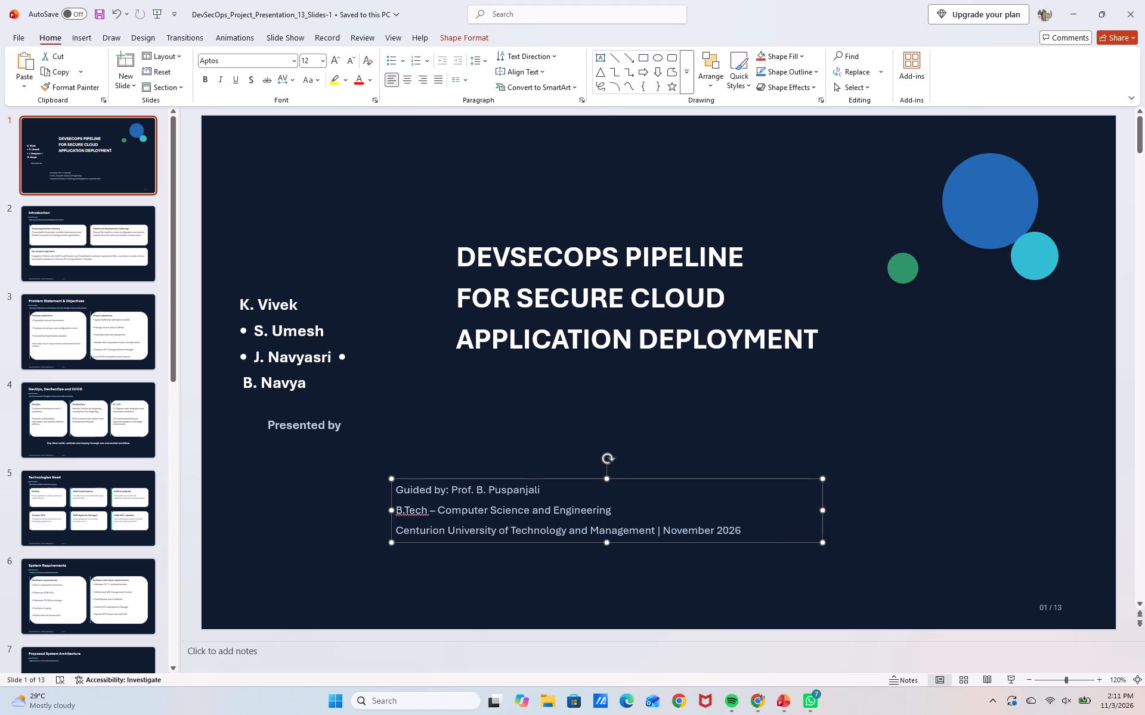
{"action": "left_click", "coordinate": [608, 479]}
{"action": "left_click_drag", "start_coordinate": [618, 476], "coordinate": [965, 502]}
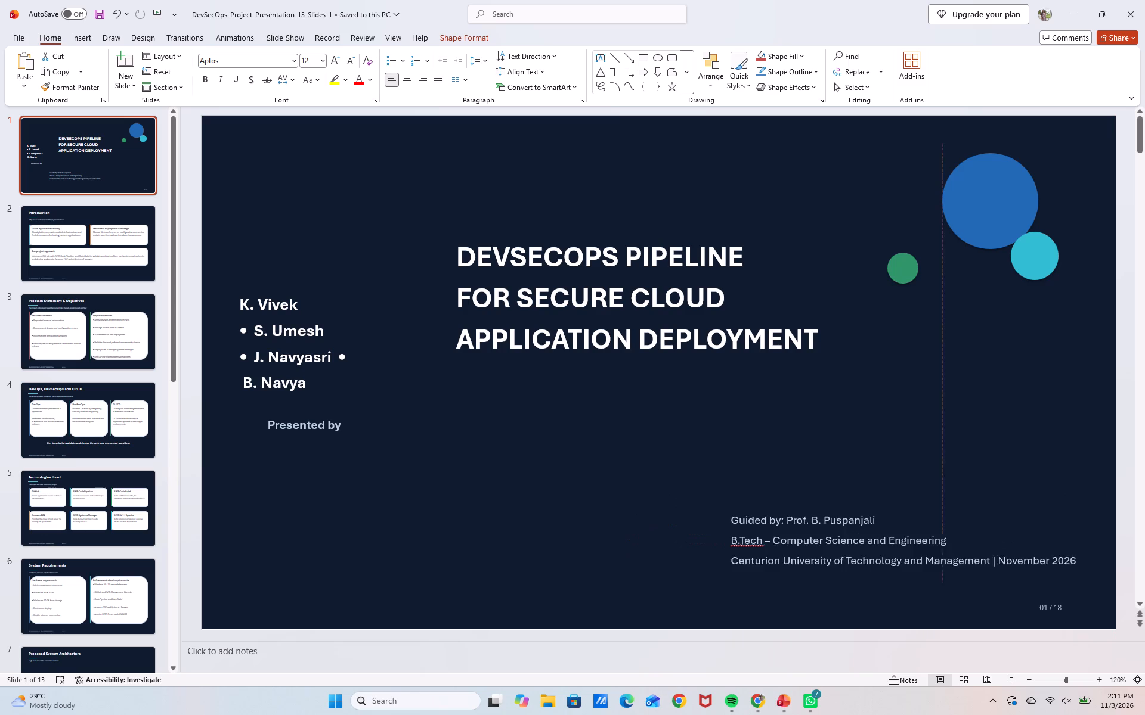
{"action": "left_click_drag", "start_coordinate": [965, 502], "coordinate": [967, 495]}
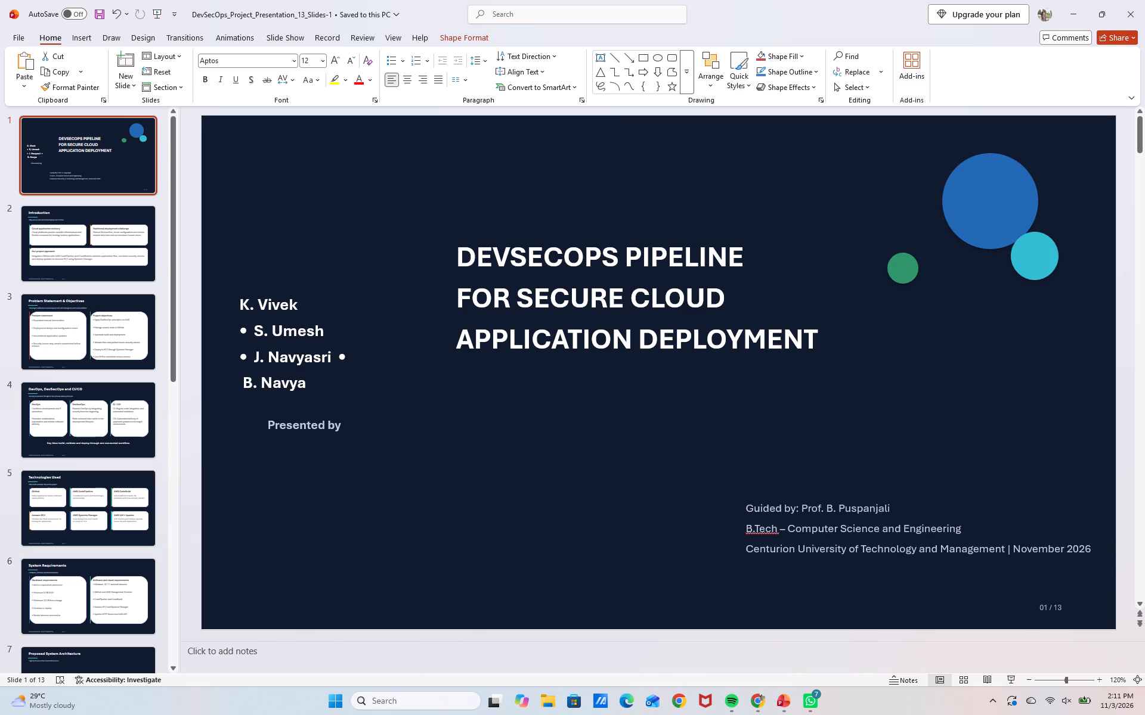
{"action": "left_click_drag", "start_coordinate": [967, 495], "coordinate": [975, 506]}
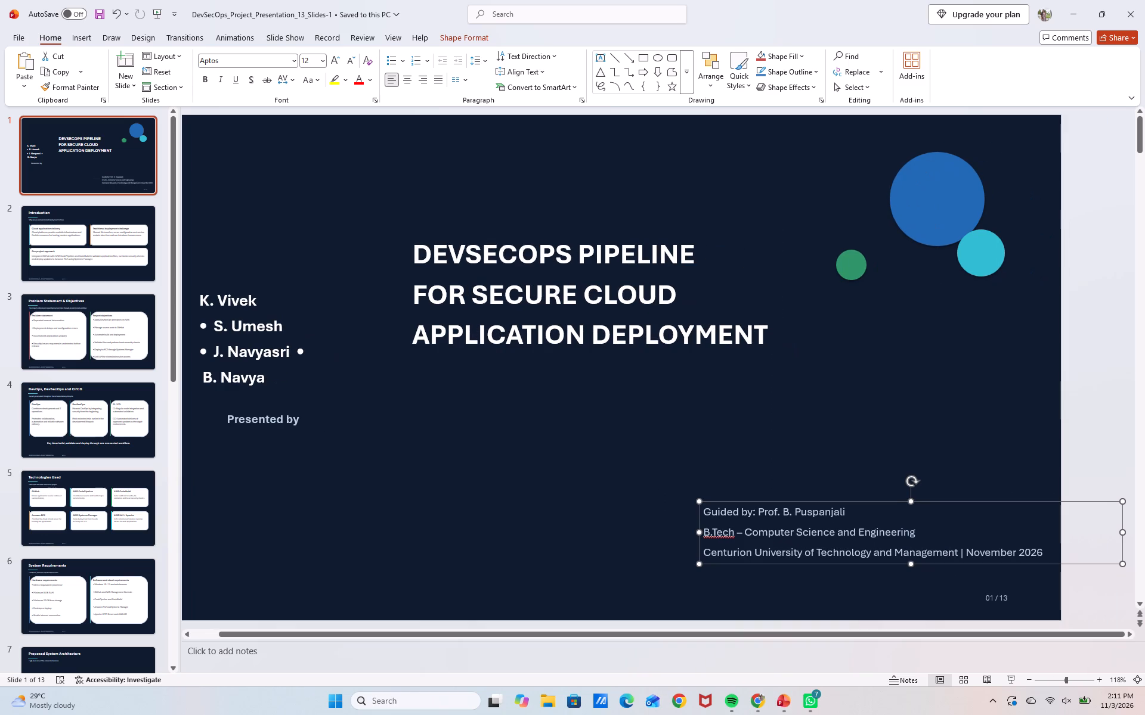
Delete the "Centurion University of Technology and Management | November 2026" line from the "Guided by" text box.
{"action": "left_click_drag", "start_coordinate": [705, 557], "coordinate": [990, 554]}
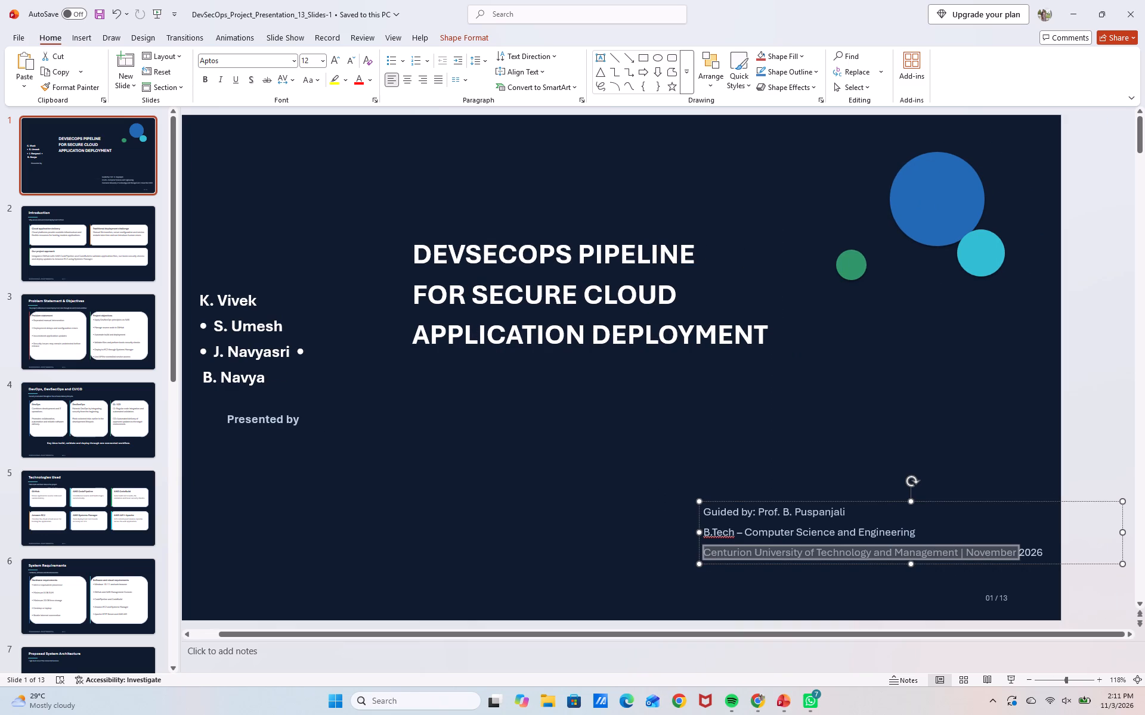
{"action": "left_click_drag", "start_coordinate": [990, 554], "coordinate": [1101, 553]}
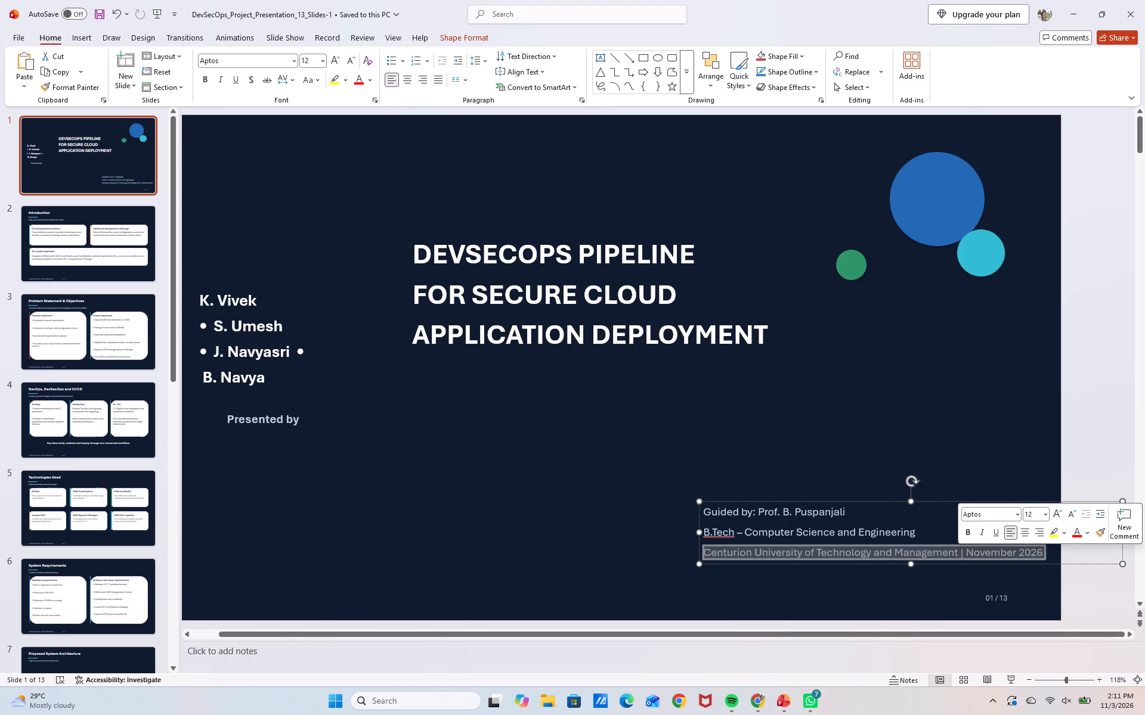
{"action": "key", "text": "BackSpace"}
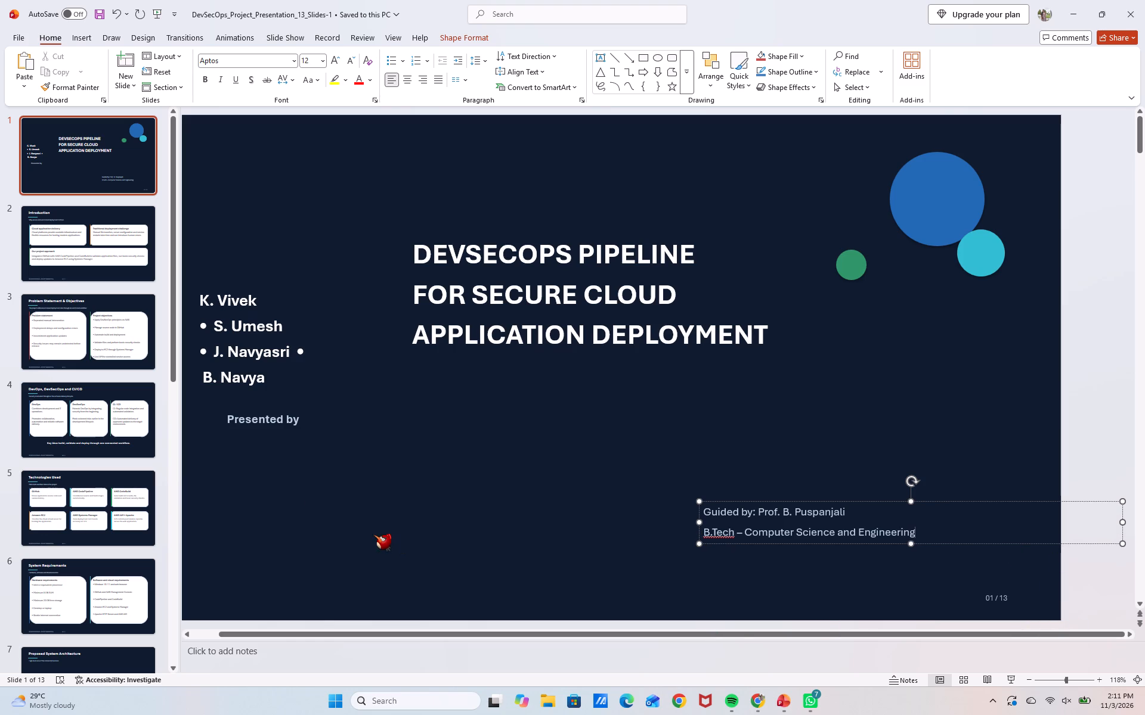
Move the presenter names text box on slide 1 directly beneath the "Presented by" label, aligned with its left edge.
{"action": "left_click", "coordinate": [104, 265]}
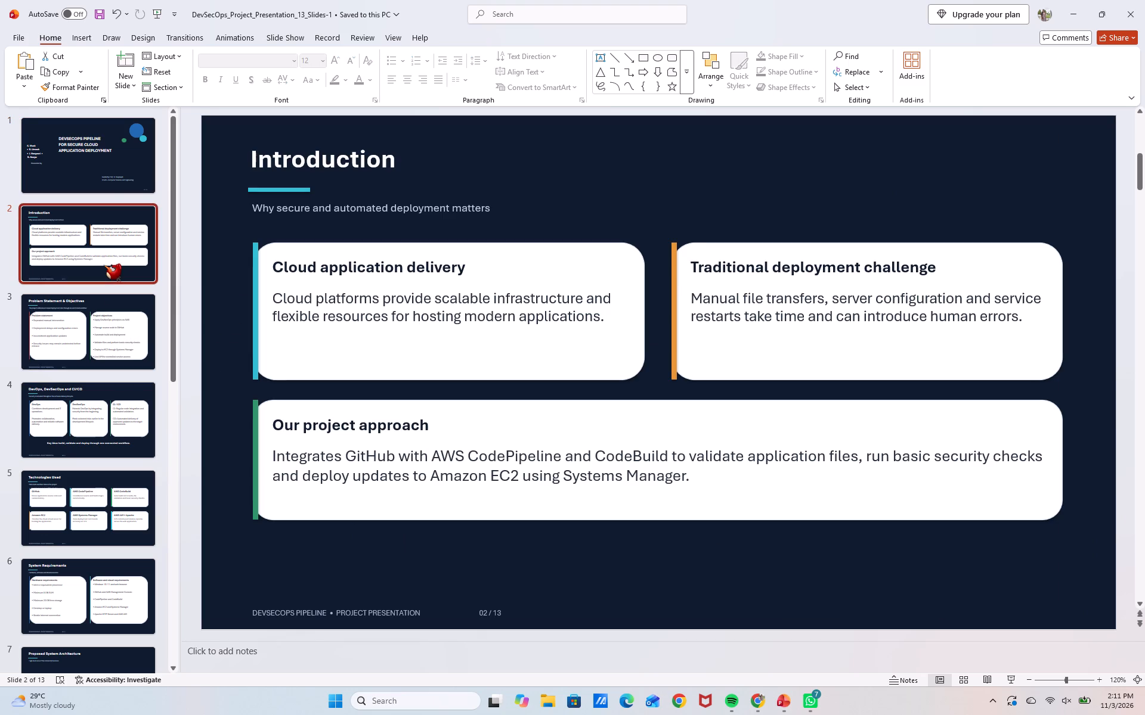
{"action": "left_click", "coordinate": [91, 147]}
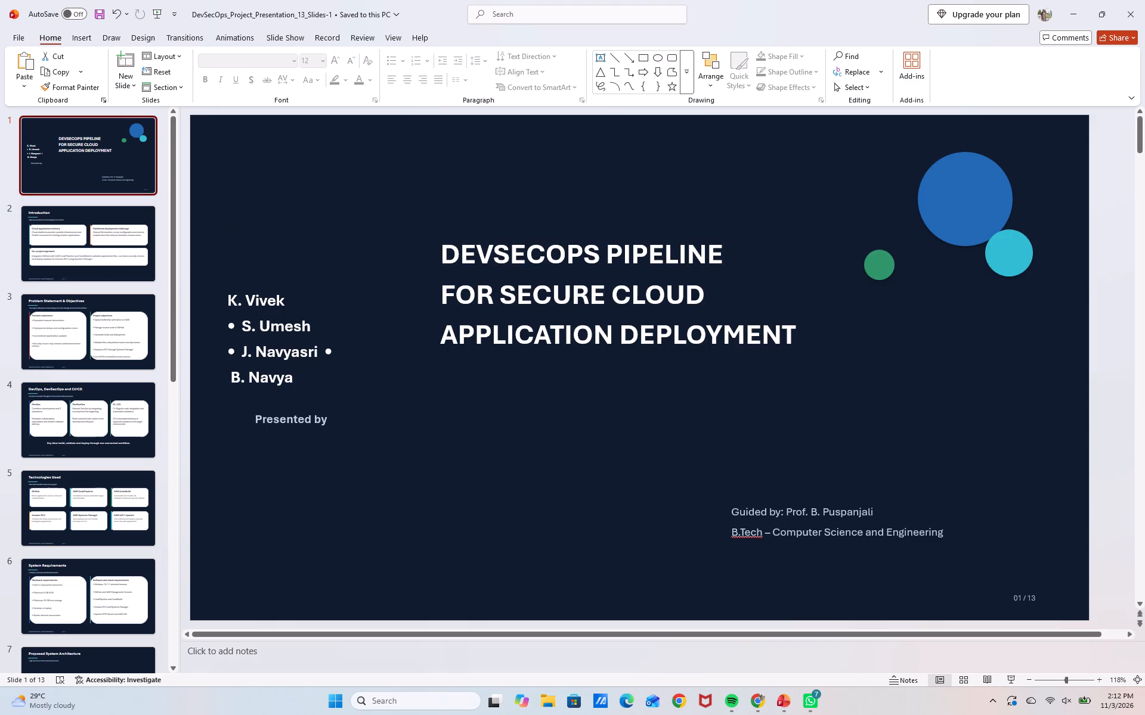
{"action": "left_click", "coordinate": [261, 304]}
{"action": "left_click_drag", "start_coordinate": [224, 292], "coordinate": [250, 447]}
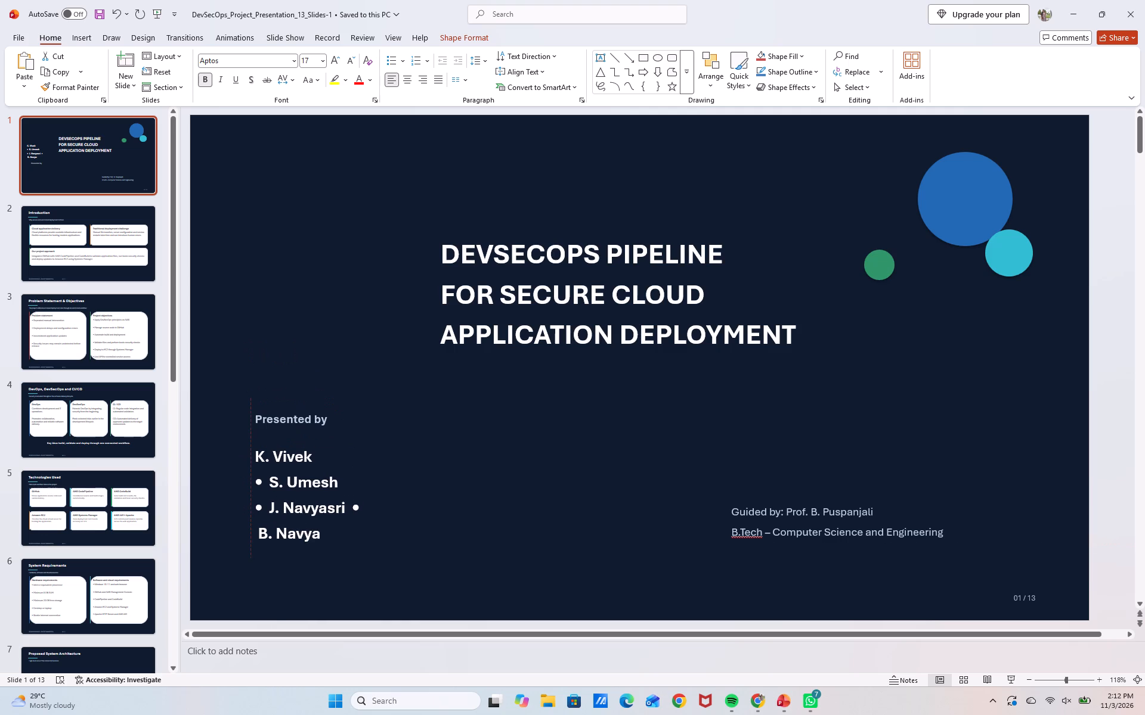
{"action": "left_click_drag", "start_coordinate": [250, 447], "coordinate": [250, 450]}
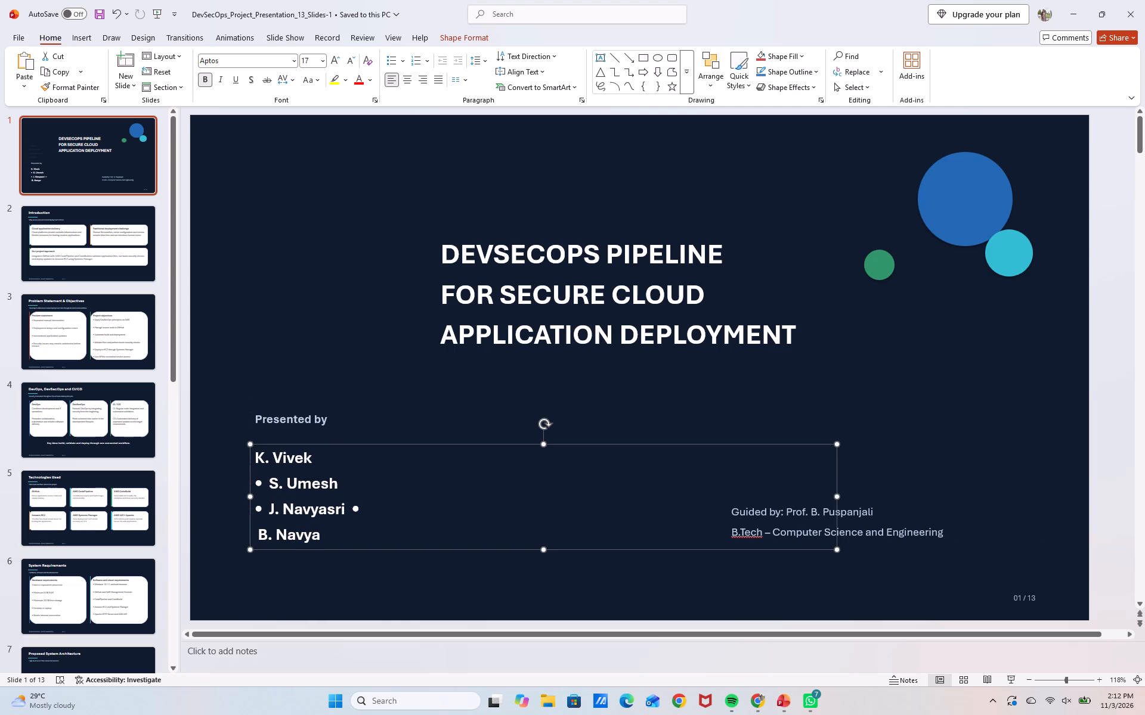
Delete the "B.Tech – Computer Science and Engineering" line from the "Guided by" text box on slide 1.
{"action": "left_click", "coordinate": [476, 568]}
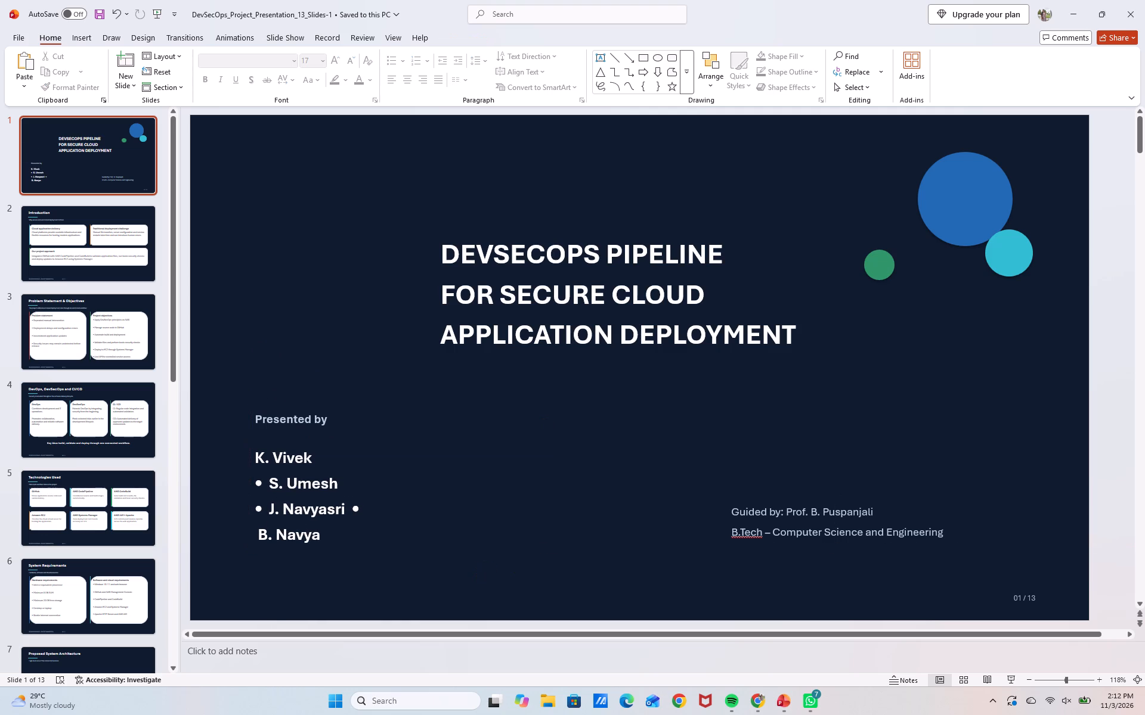
{"action": "left_click_drag", "start_coordinate": [735, 534], "coordinate": [864, 523]}
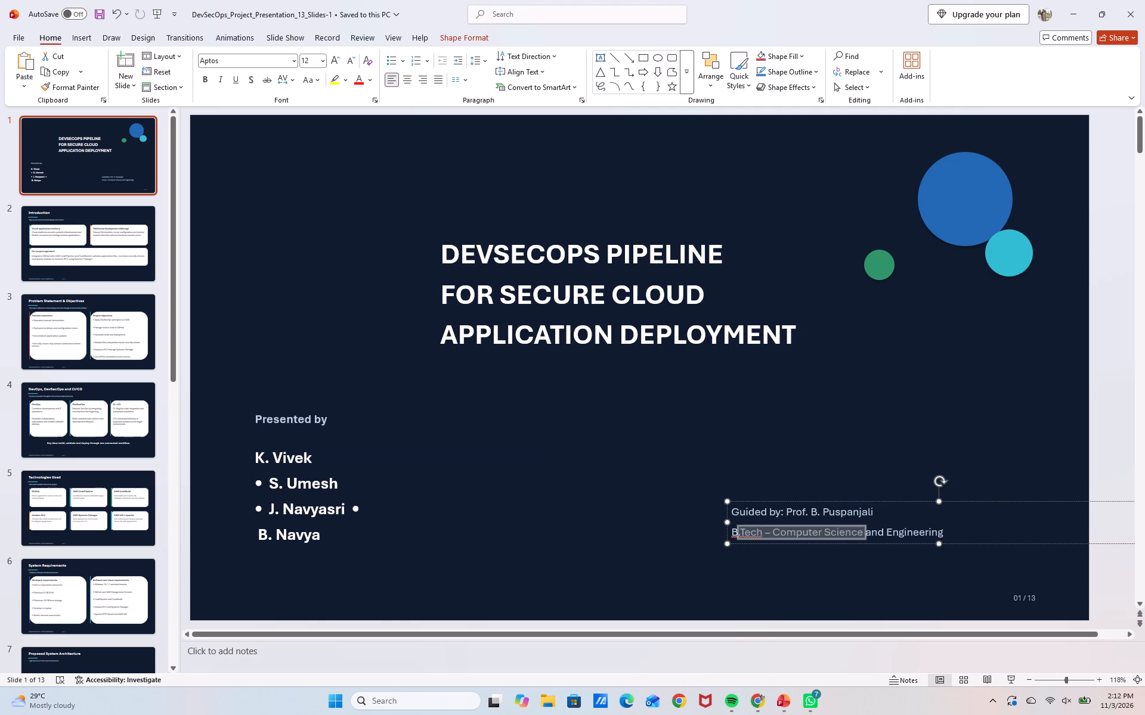
{"action": "left_click_drag", "start_coordinate": [864, 523], "coordinate": [924, 537]}
{"action": "key", "text": "BackSpace"}
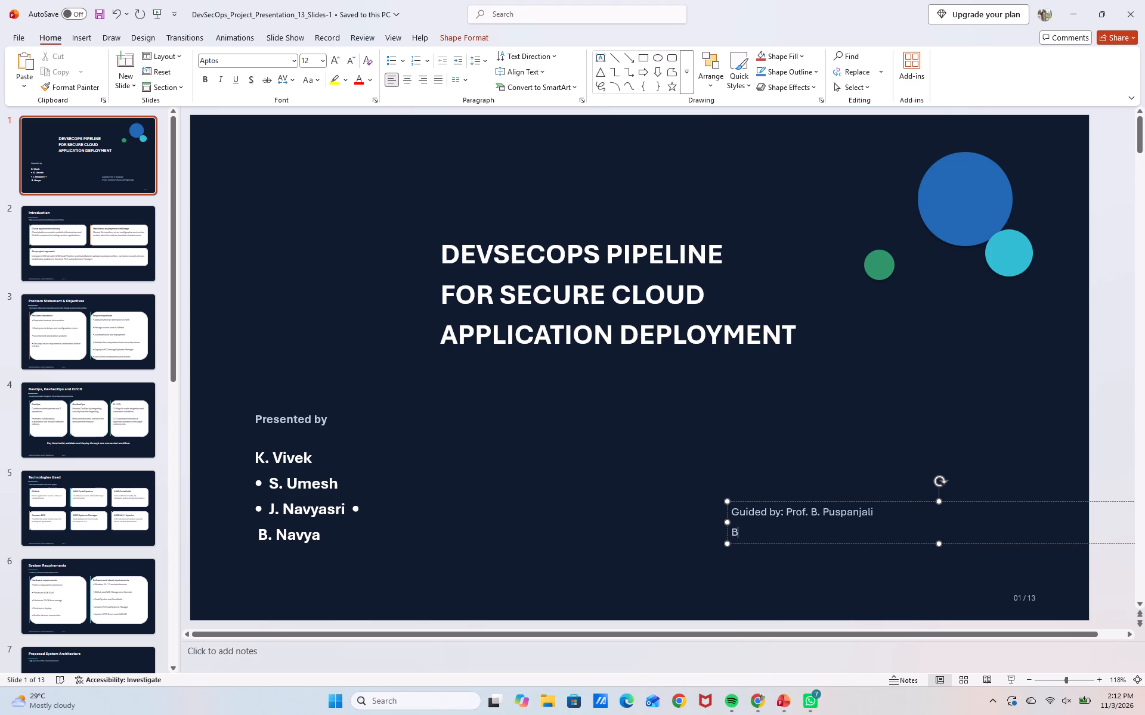
{"action": "key", "text": "BackSpace"}
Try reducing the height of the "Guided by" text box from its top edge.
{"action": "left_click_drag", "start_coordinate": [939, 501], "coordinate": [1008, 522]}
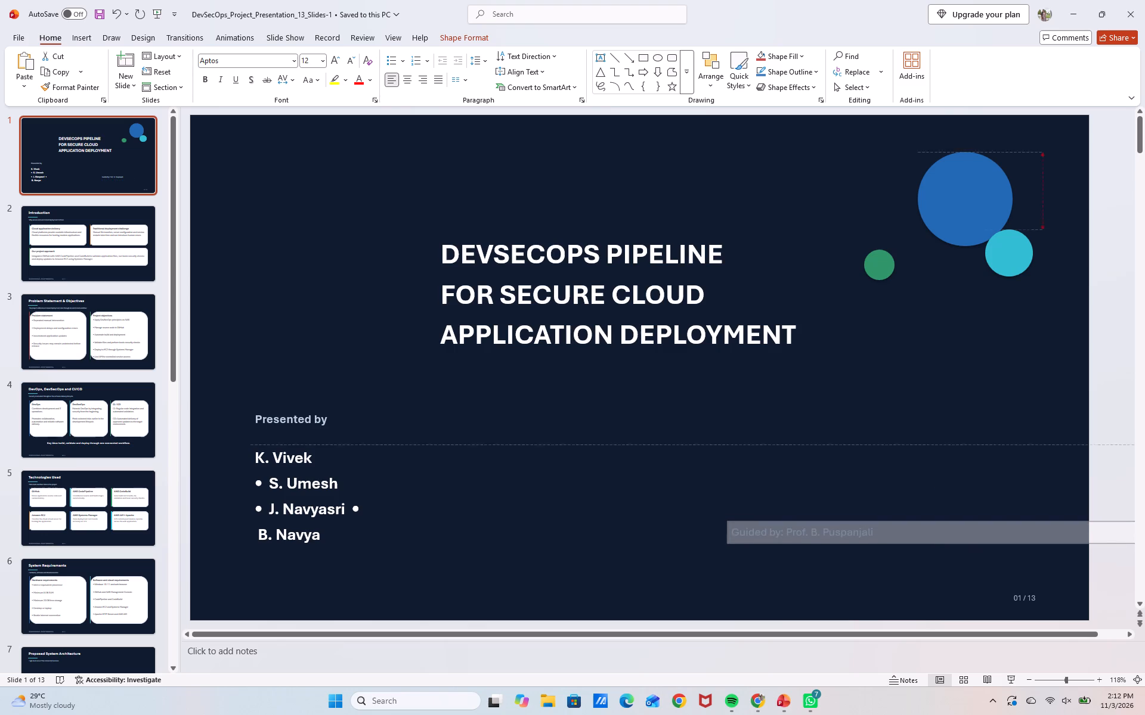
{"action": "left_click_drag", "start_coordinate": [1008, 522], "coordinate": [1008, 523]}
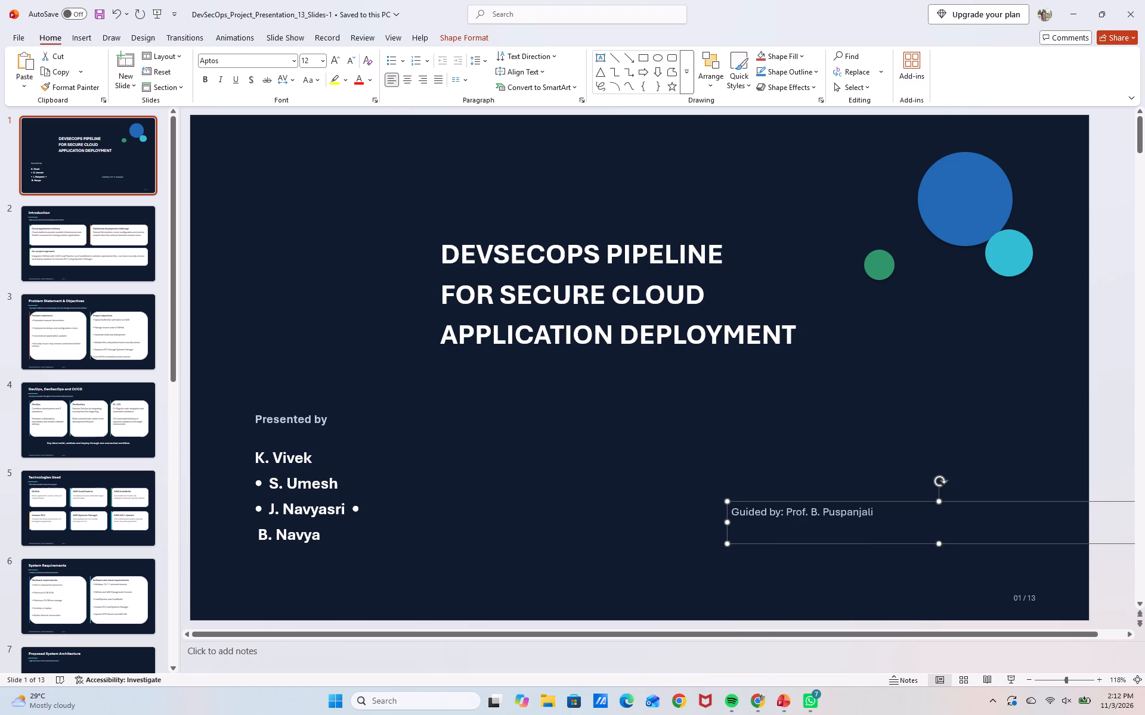
Move the presenter names text box on slide 1 slightly lower and a little left, widening the gap below "Presented by".
{"action": "left_click_drag", "start_coordinate": [736, 498], "coordinate": [785, 518]}
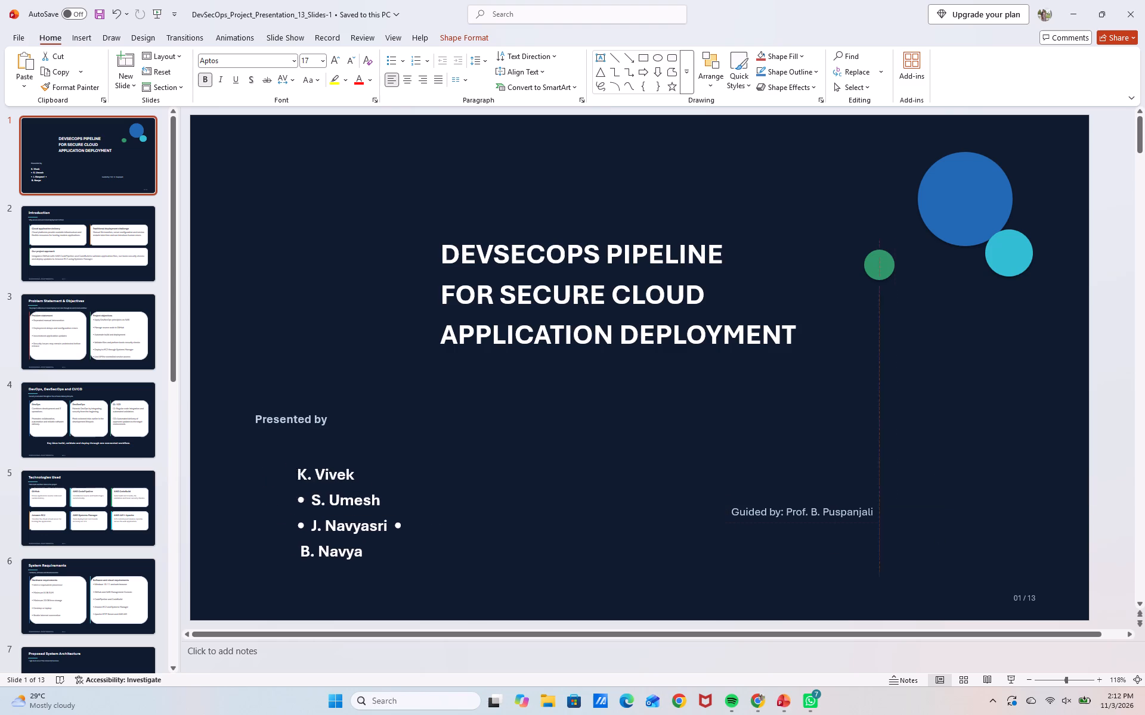
{"action": "left_click_drag", "start_coordinate": [785, 518], "coordinate": [729, 515]}
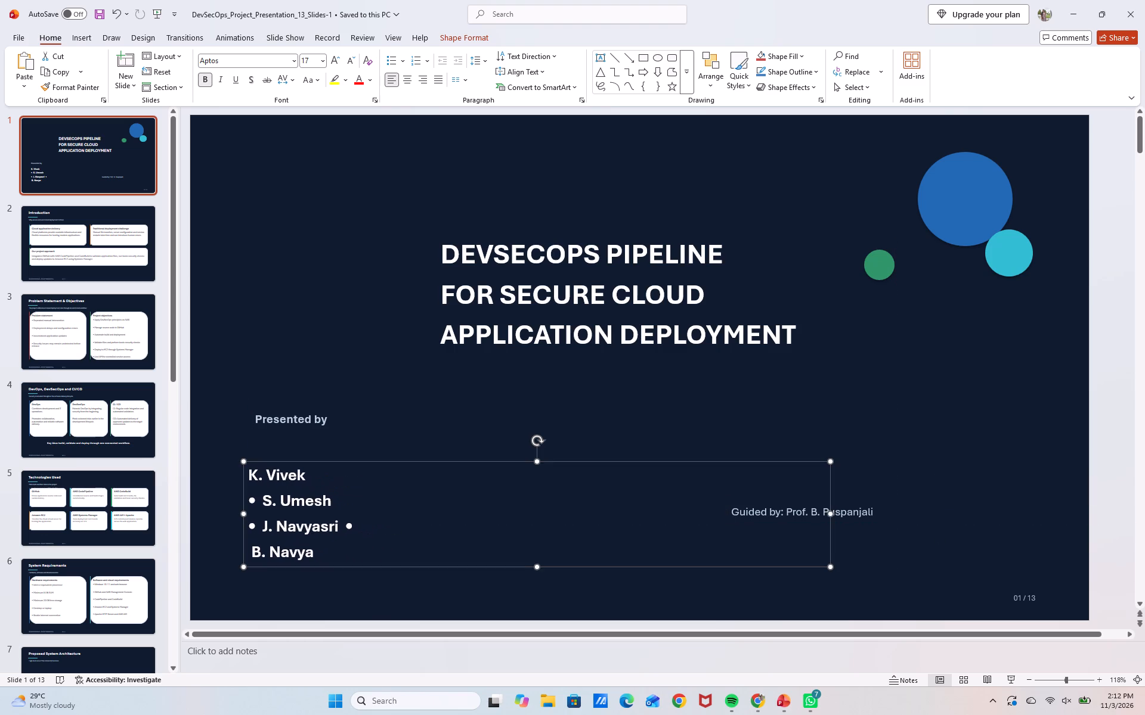
Move the "Guided by" text box horizontally toward the slide's right edge, keeping it at the same height.
{"action": "left_click", "coordinate": [940, 529]}
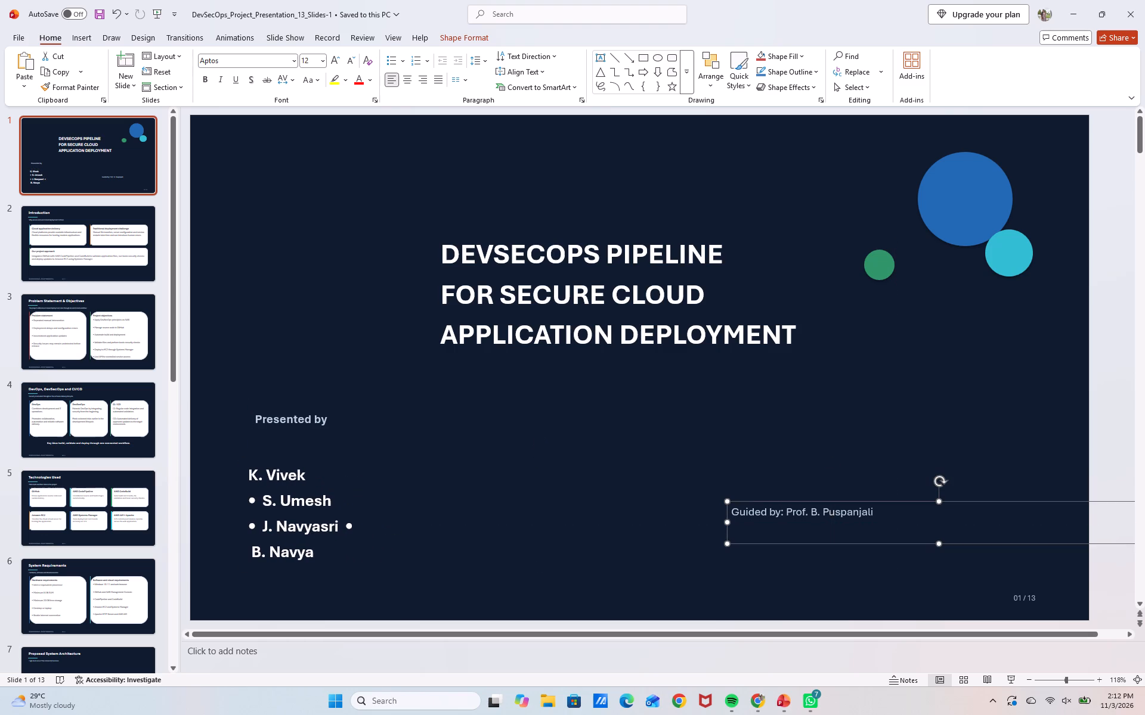
{"action": "left_click_drag", "start_coordinate": [888, 499], "coordinate": [1062, 531]}
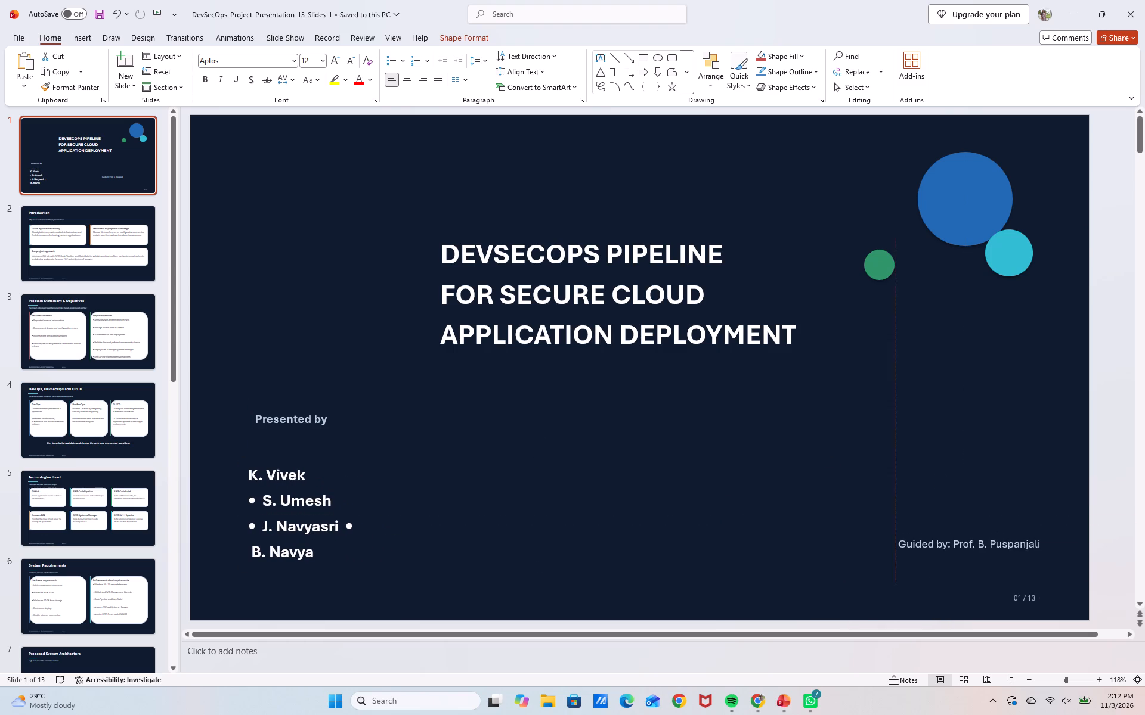
{"action": "left_click_drag", "start_coordinate": [1062, 531], "coordinate": [1028, 496]}
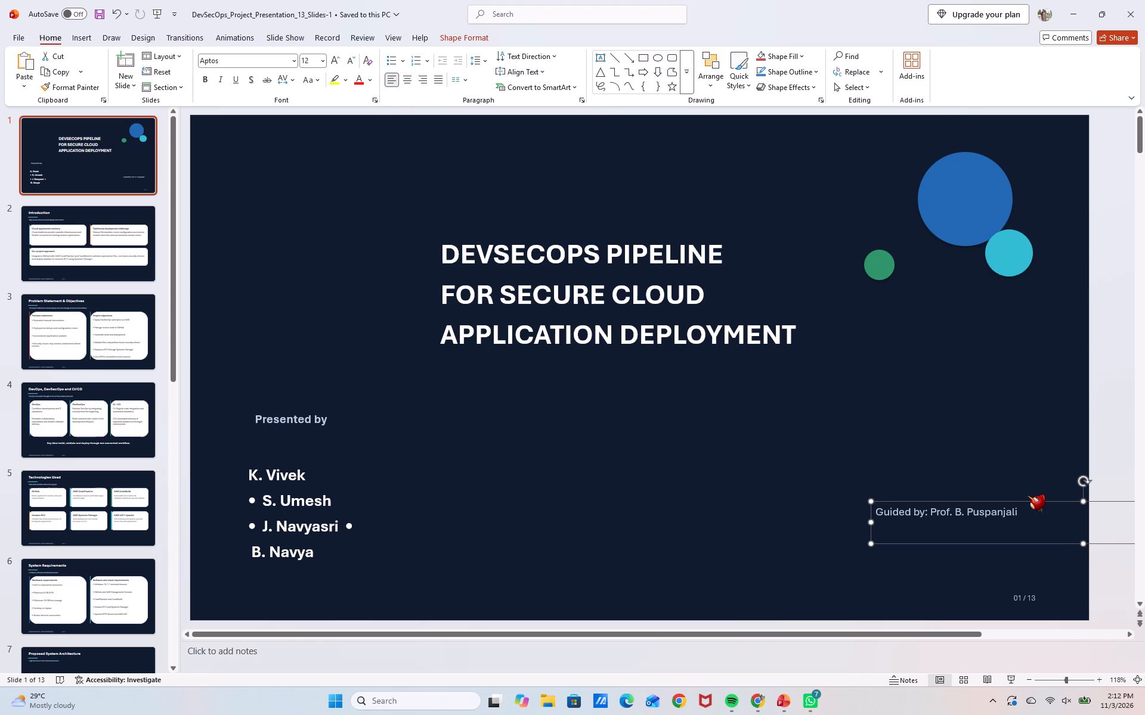
Make the "Guided by" line on slide 1 bold.
{"action": "left_click_drag", "start_coordinate": [879, 510], "coordinate": [995, 514]}
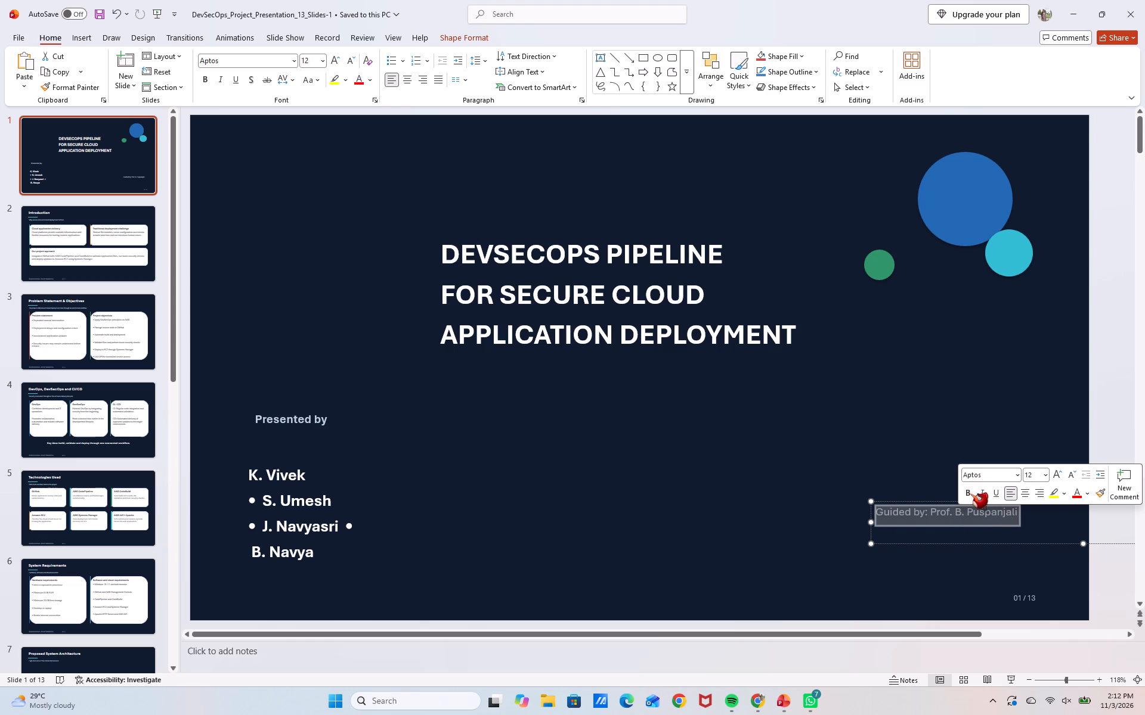
{"action": "left_click", "coordinate": [968, 492]}
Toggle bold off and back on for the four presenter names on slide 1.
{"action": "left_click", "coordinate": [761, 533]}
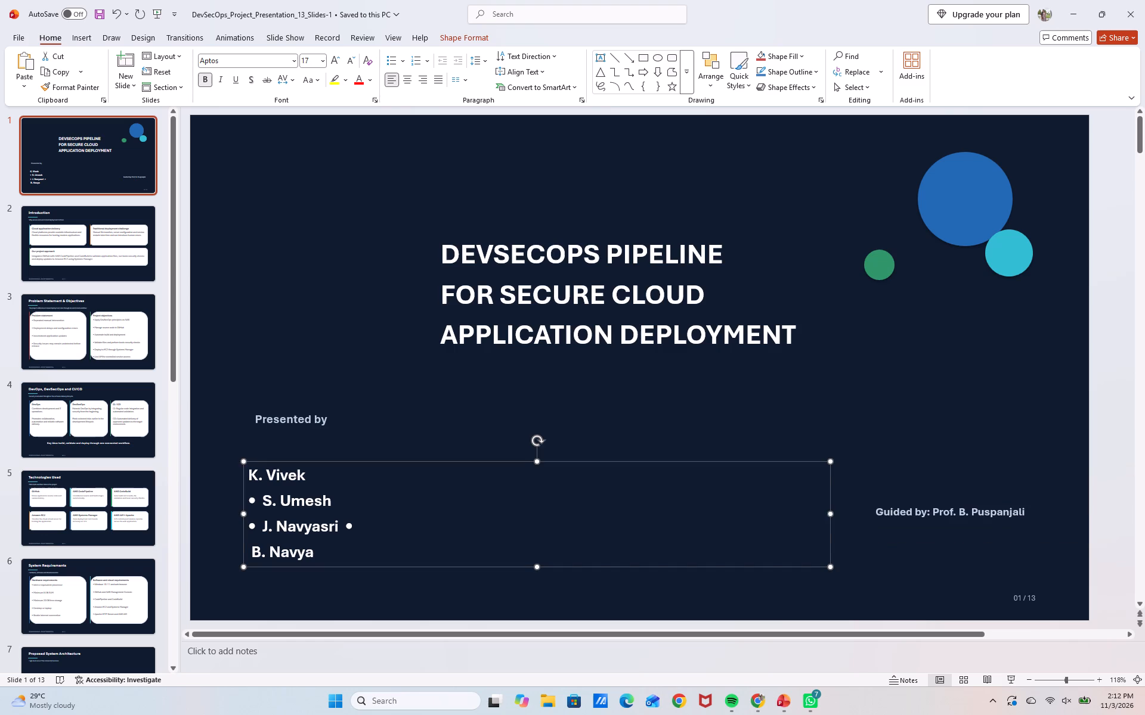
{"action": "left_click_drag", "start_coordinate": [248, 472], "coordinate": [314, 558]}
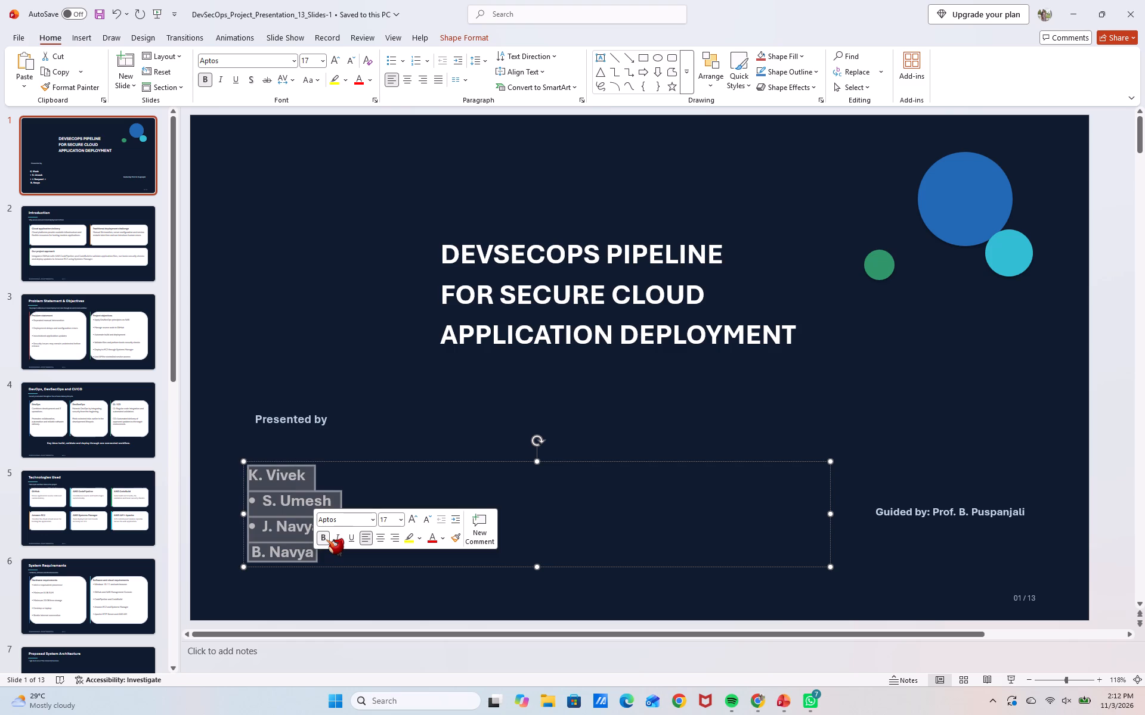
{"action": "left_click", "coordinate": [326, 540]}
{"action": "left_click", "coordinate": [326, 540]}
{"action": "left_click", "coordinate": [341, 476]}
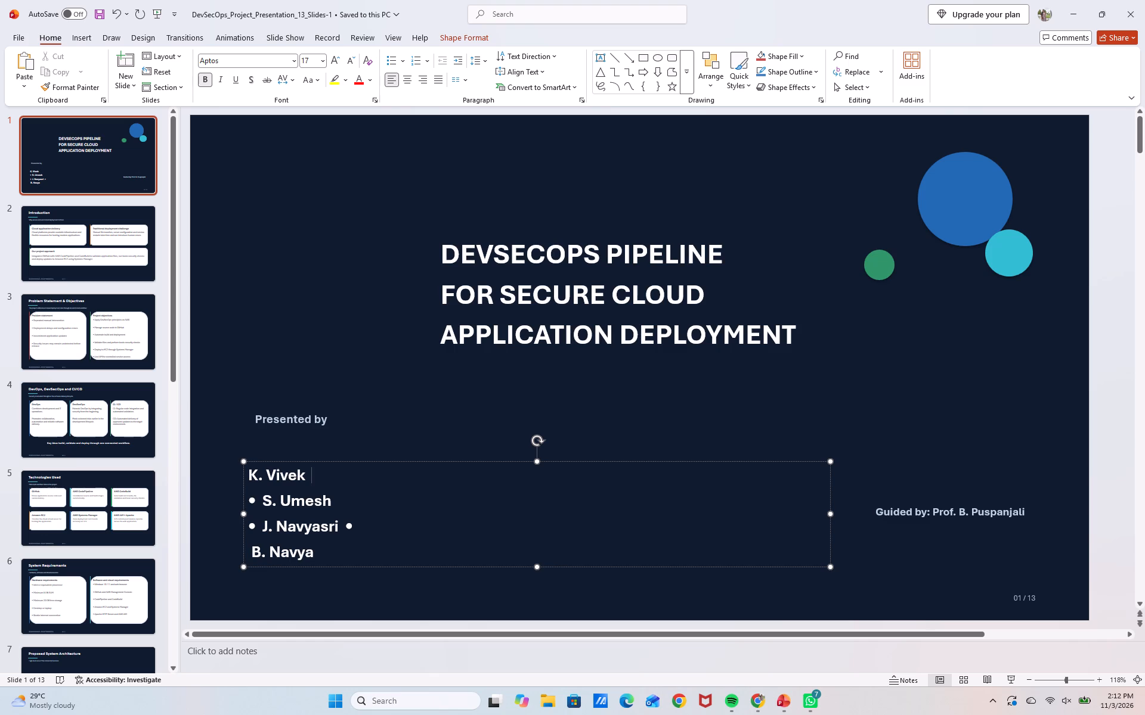
Set the font size of all four presenter names on slide 1 to 14.
{"action": "left_click_drag", "start_coordinate": [250, 477], "coordinate": [286, 557]}
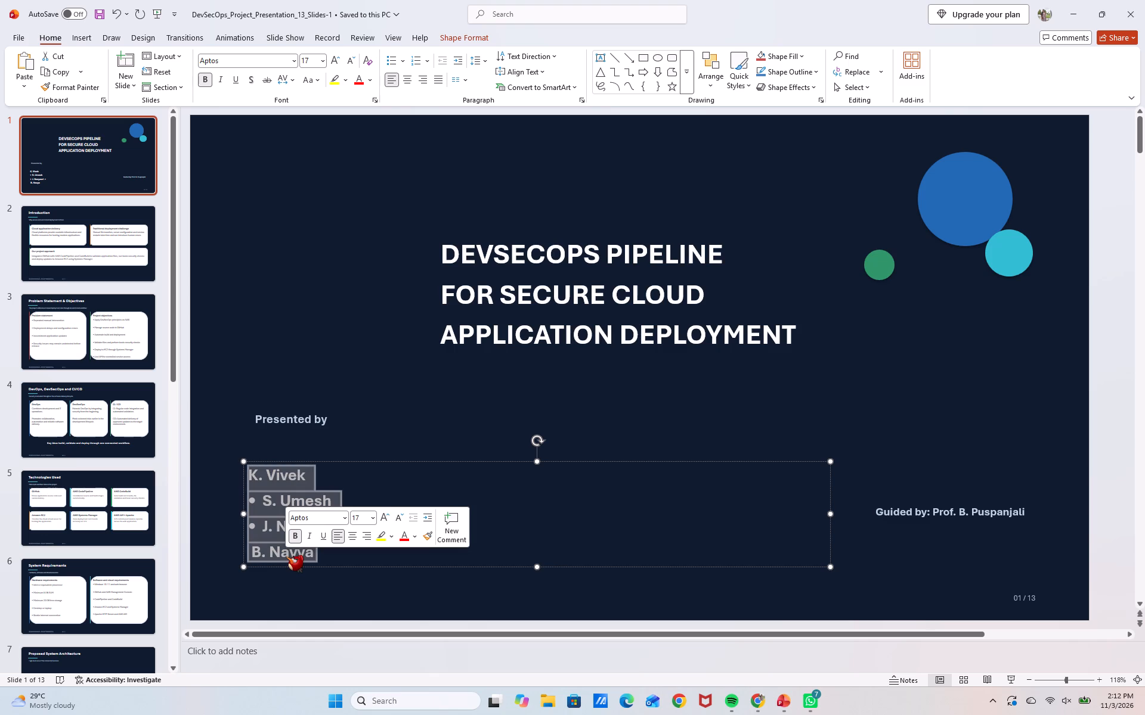
{"action": "left_click", "coordinate": [295, 542]}
{"action": "left_click", "coordinate": [372, 519]}
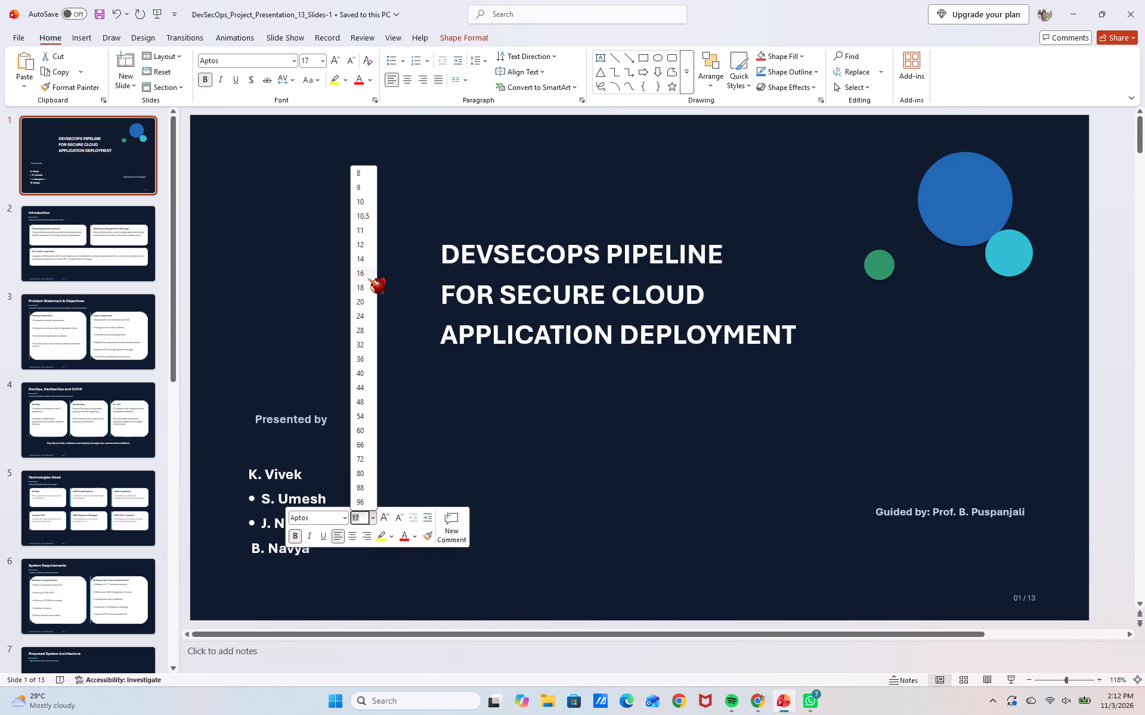
{"action": "left_click", "coordinate": [368, 259]}
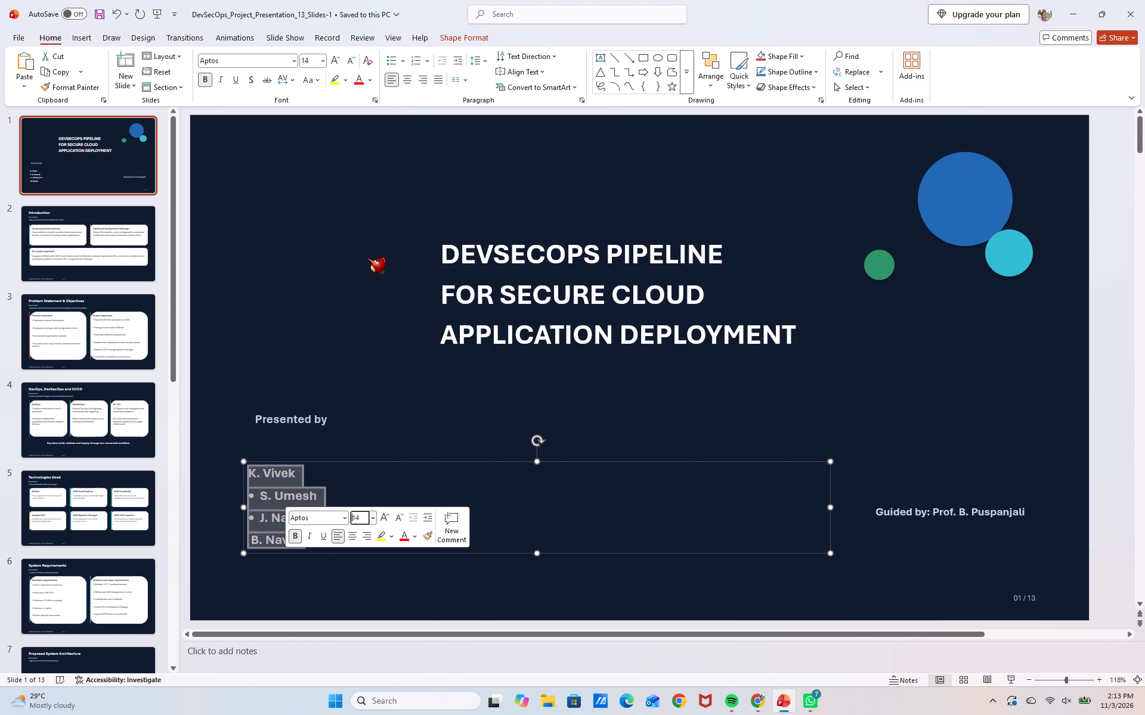
{"action": "left_click", "coordinate": [315, 353]}
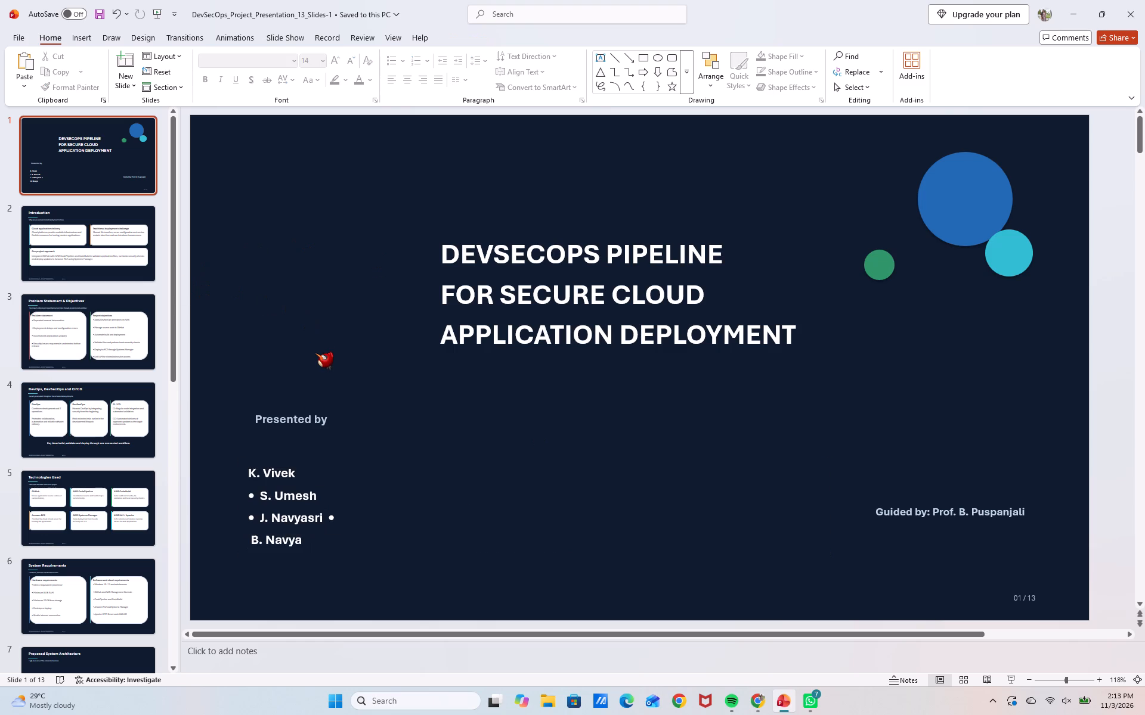
Move the "Presented by" label straight up on slide 1, farther above the presenter names.
{"action": "left_click", "coordinate": [315, 409]}
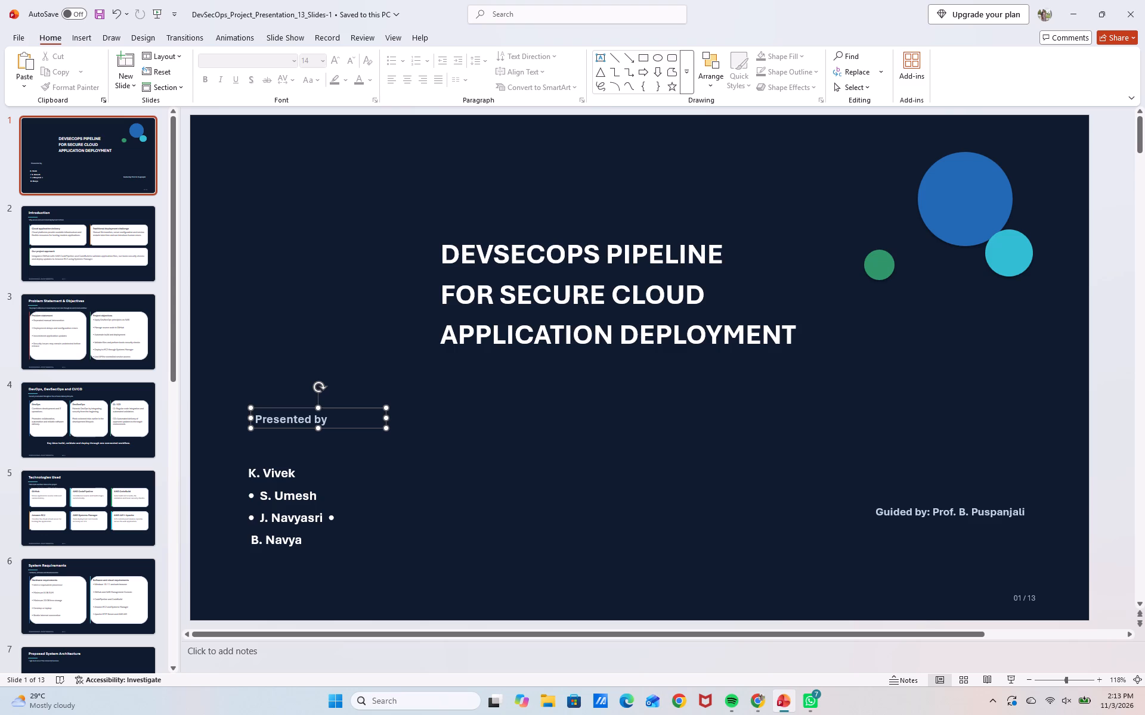
{"action": "left_click_drag", "start_coordinate": [289, 406], "coordinate": [304, 413]}
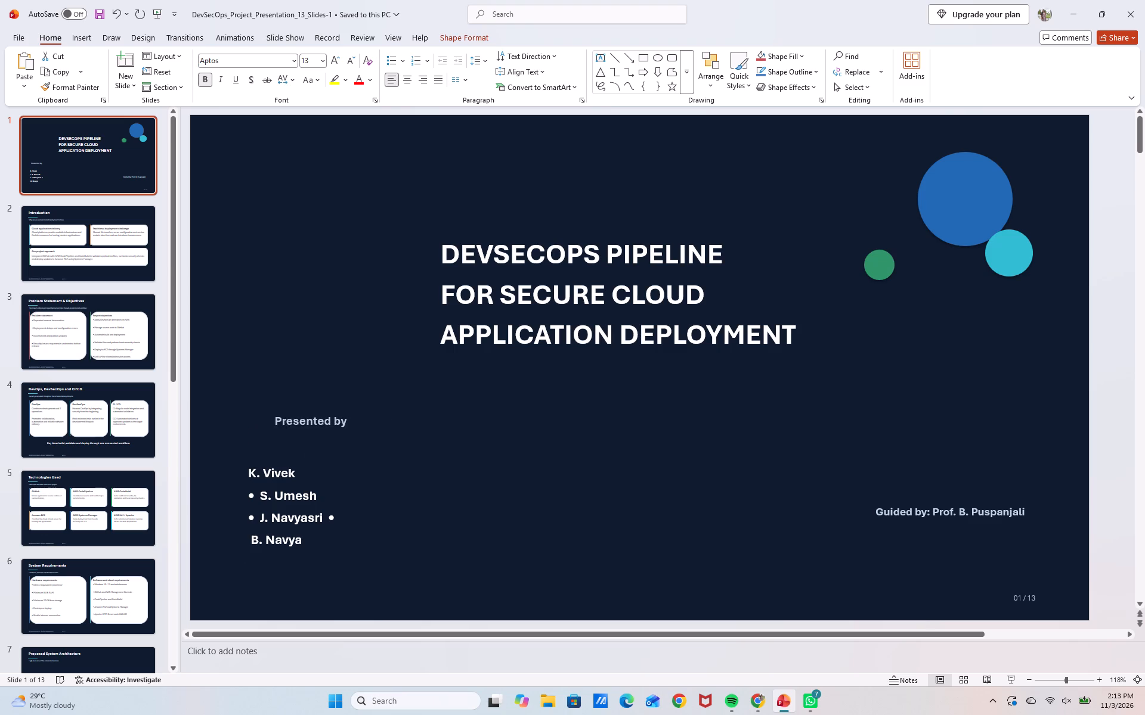
{"action": "left_click_drag", "start_coordinate": [304, 413], "coordinate": [292, 375]}
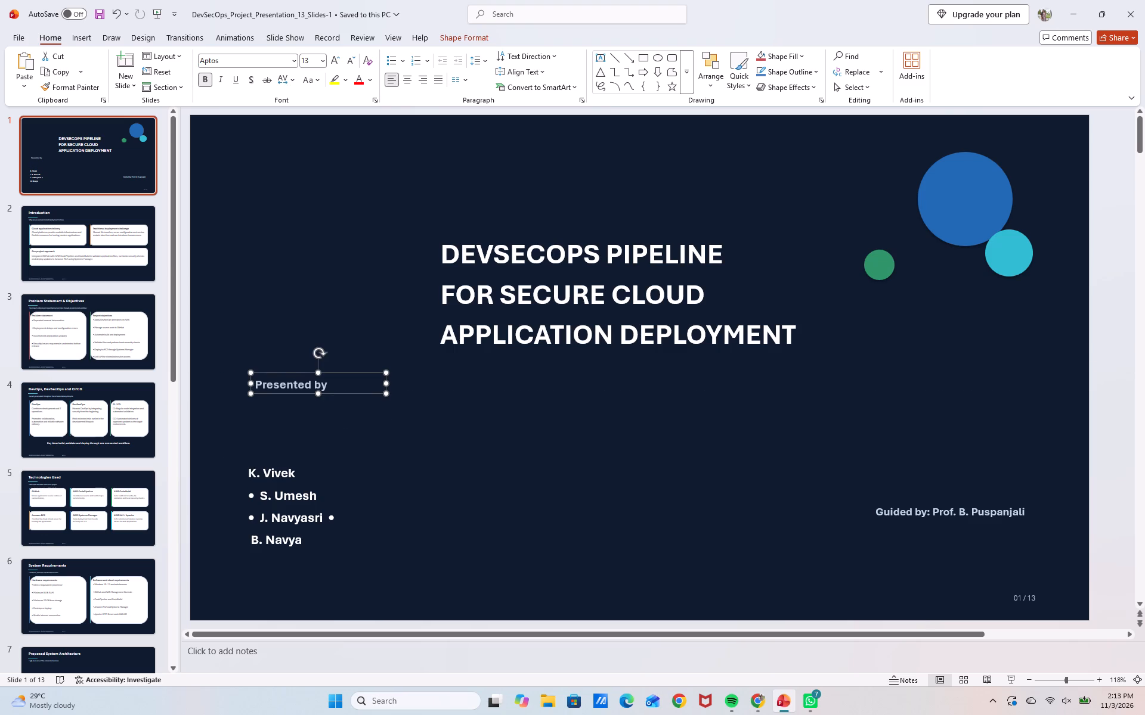
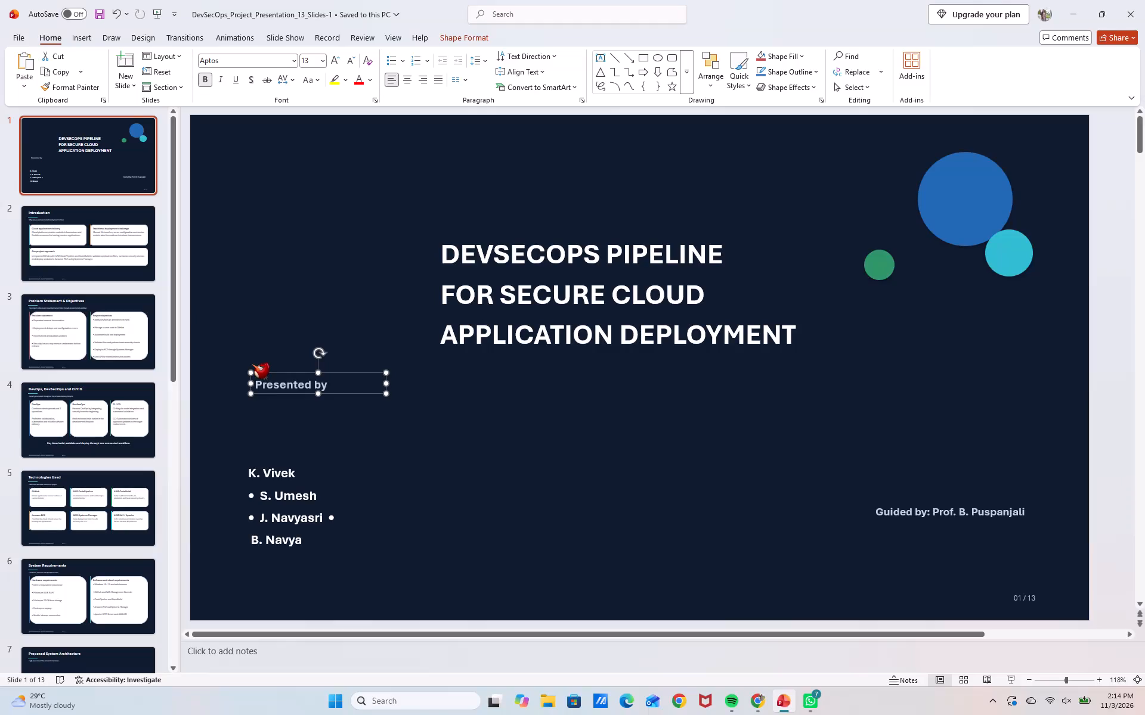
Move the "Presented by" label on slide 1 back down to just above the presenter names, aligned with their left edge.
{"action": "left_click_drag", "start_coordinate": [255, 371], "coordinate": [253, 422]}
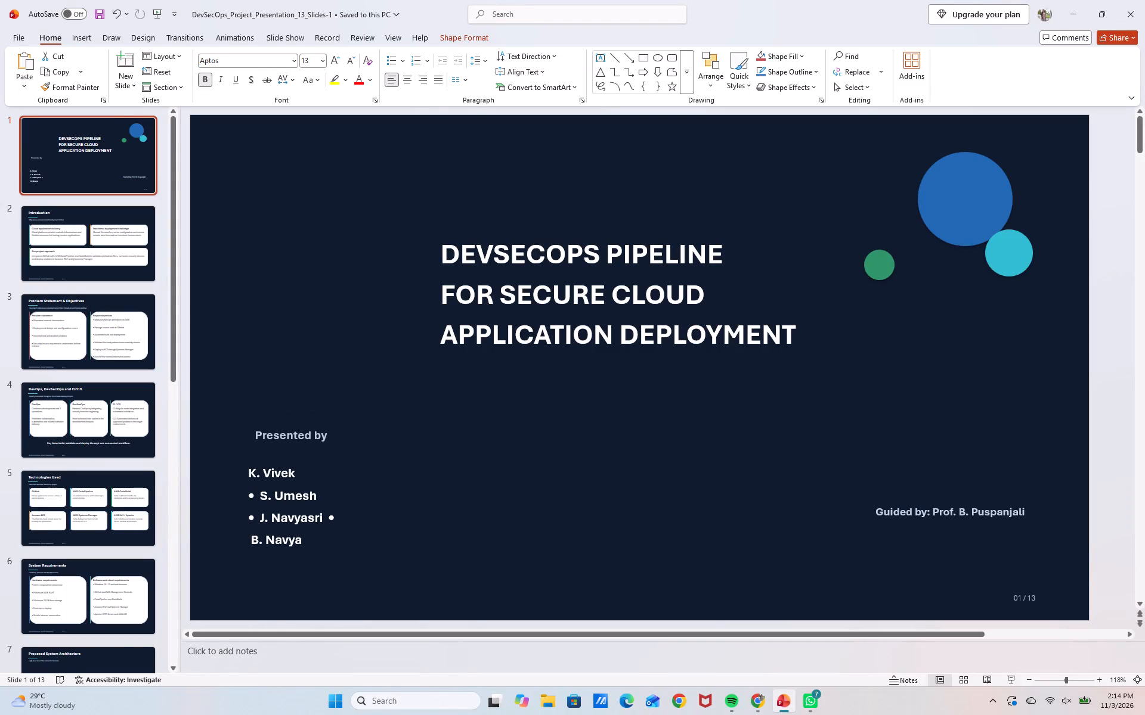
{"action": "left_click_drag", "start_coordinate": [253, 422], "coordinate": [246, 424]}
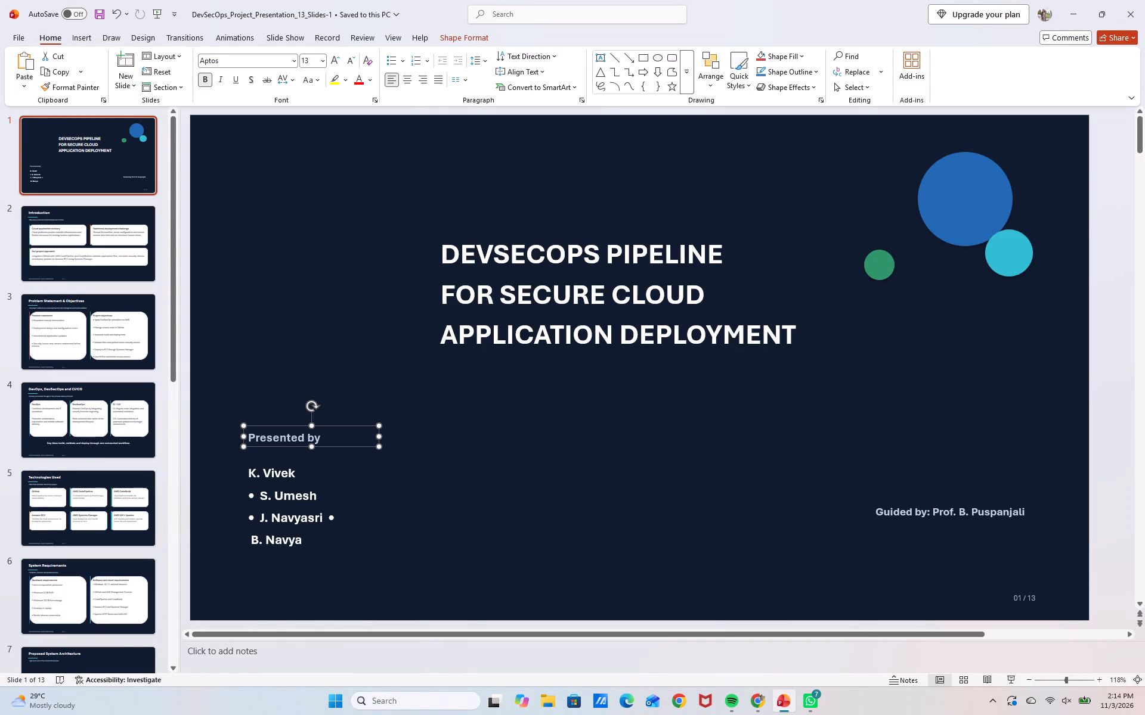
Replace the stray bullet after the third presenter's name on slide 1 with the presenter's ID number in parentheses.
{"action": "left_click", "coordinate": [333, 512]}
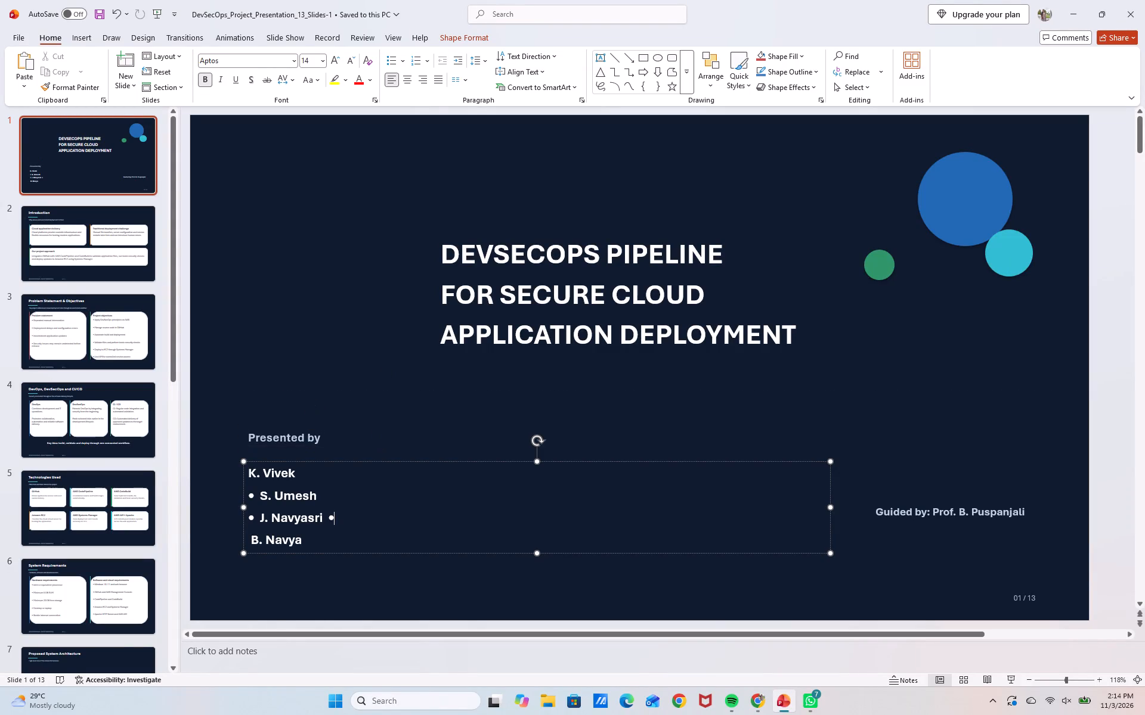
{"action": "key", "text": "BackSpace"}
{"action": "key", "text": "BackSpace"}
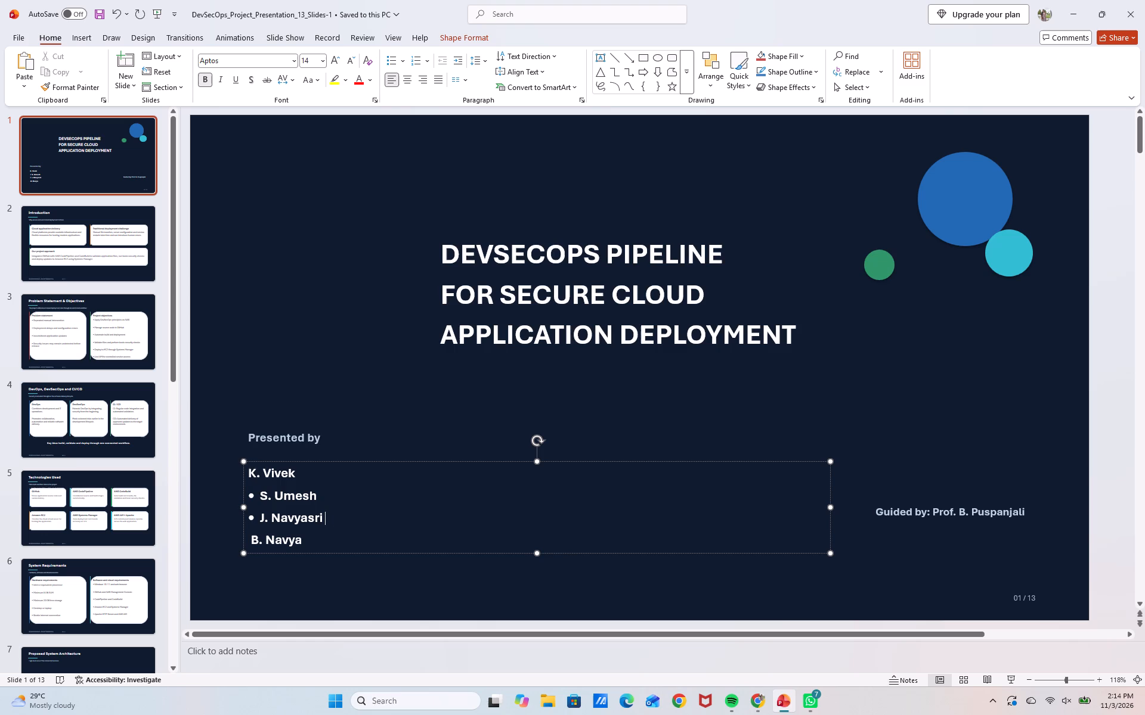
{"action": "key", "text": "shift+parenleft"}
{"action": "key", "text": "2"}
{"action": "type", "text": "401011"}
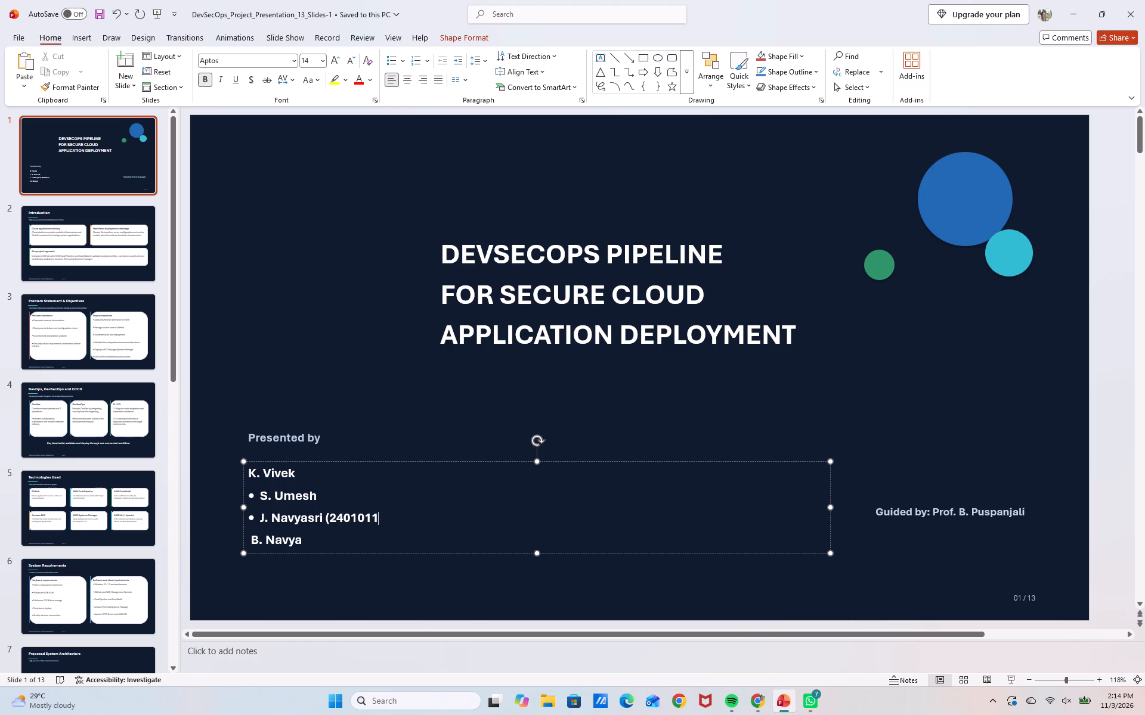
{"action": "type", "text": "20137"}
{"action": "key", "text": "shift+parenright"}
Copy the third presenter's bracketed ID number after the first presenter's name and change its last two digits to the first presenter's.
{"action": "left_click_drag", "start_coordinate": [327, 517], "coordinate": [394, 525]}
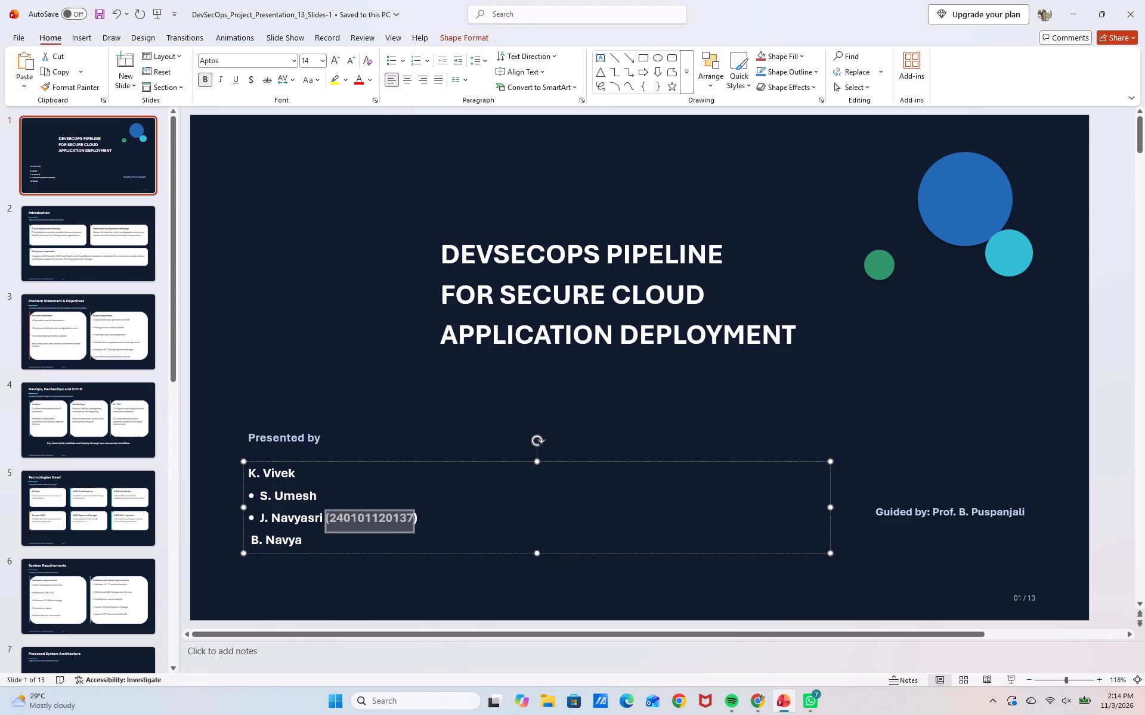
{"action": "left_click_drag", "start_coordinate": [394, 525], "coordinate": [419, 522]}
{"action": "key", "text": "ctrl+c"}
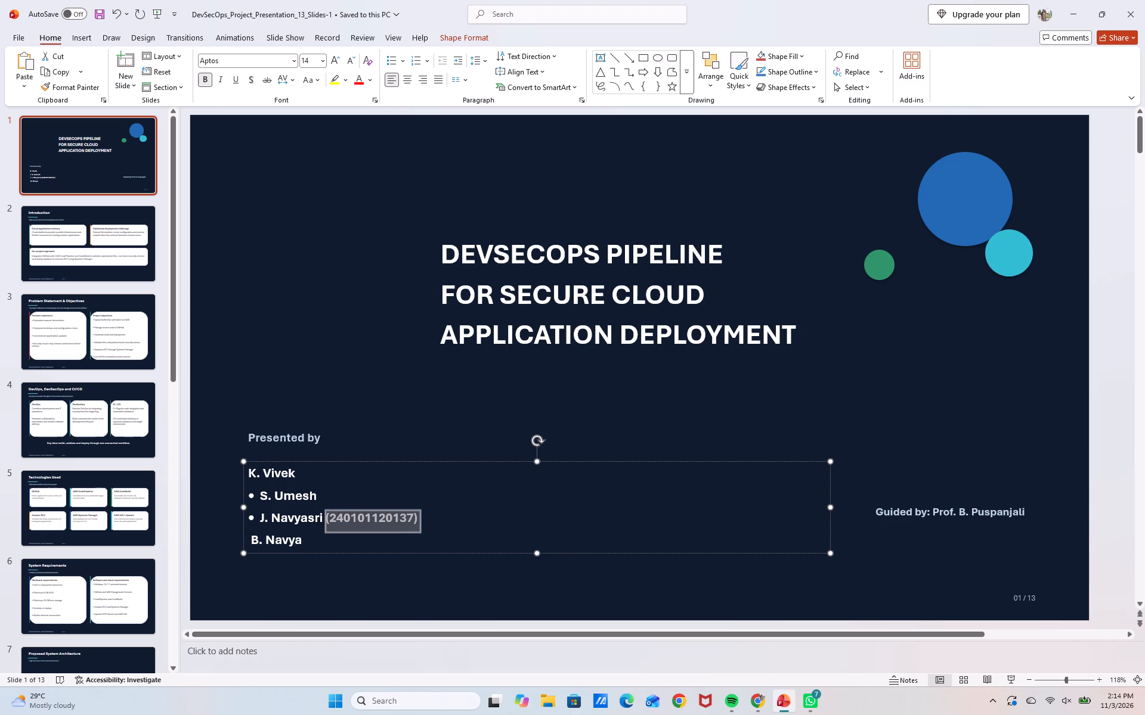
{"action": "left_click", "coordinate": [329, 471]}
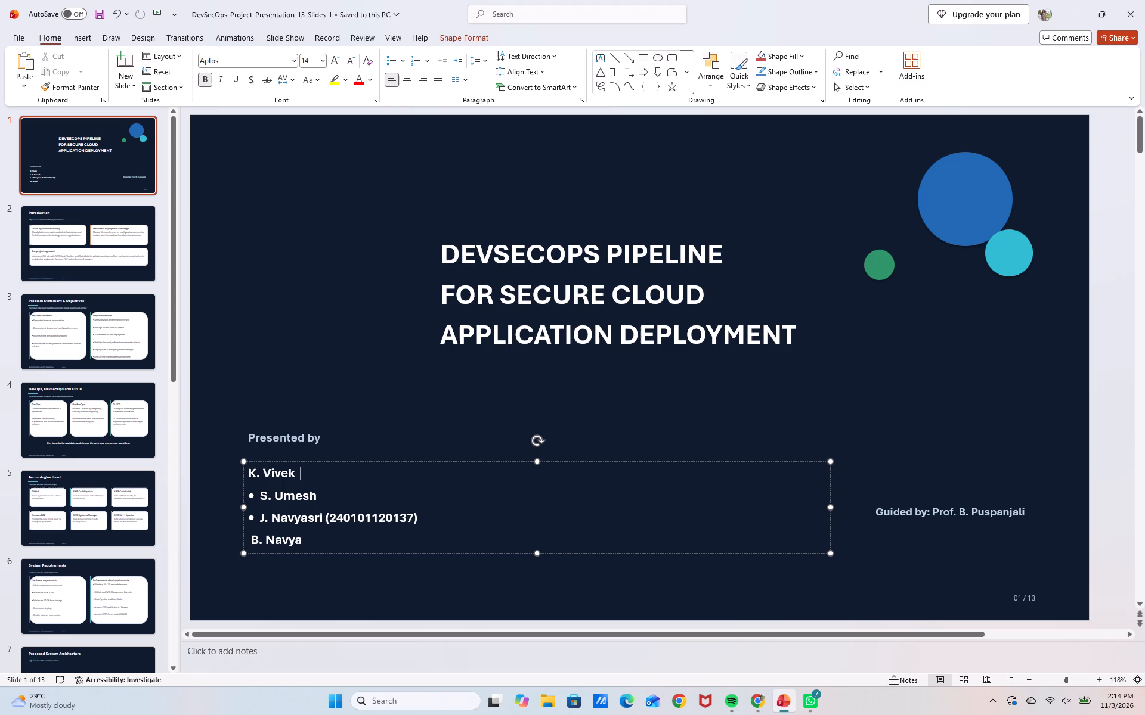
{"action": "key", "text": "ctrl+v"}
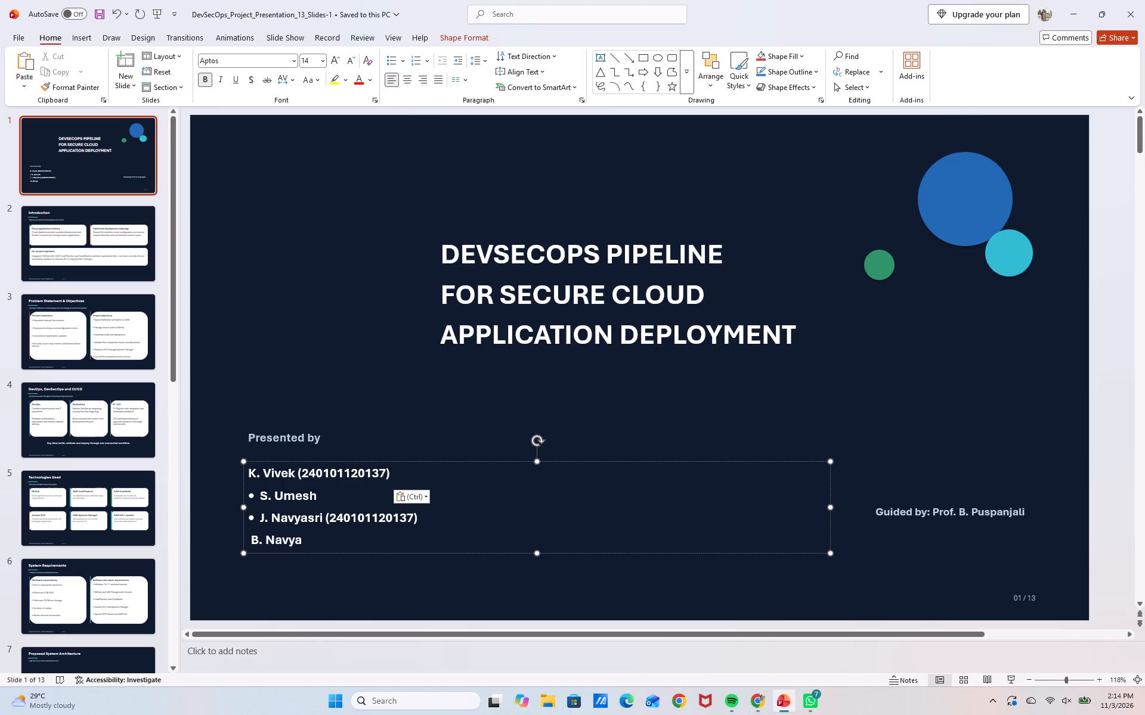
{"action": "left_click", "coordinate": [383, 472]}
{"action": "key", "text": "BackSpace"}
{"action": "key", "text": "BackSpace"}
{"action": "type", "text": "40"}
Copy the first presenter's bracketed ID number after the second presenter's name and change its last two digits to the second presenter's.
{"action": "left_click_drag", "start_coordinate": [297, 475], "coordinate": [397, 481]}
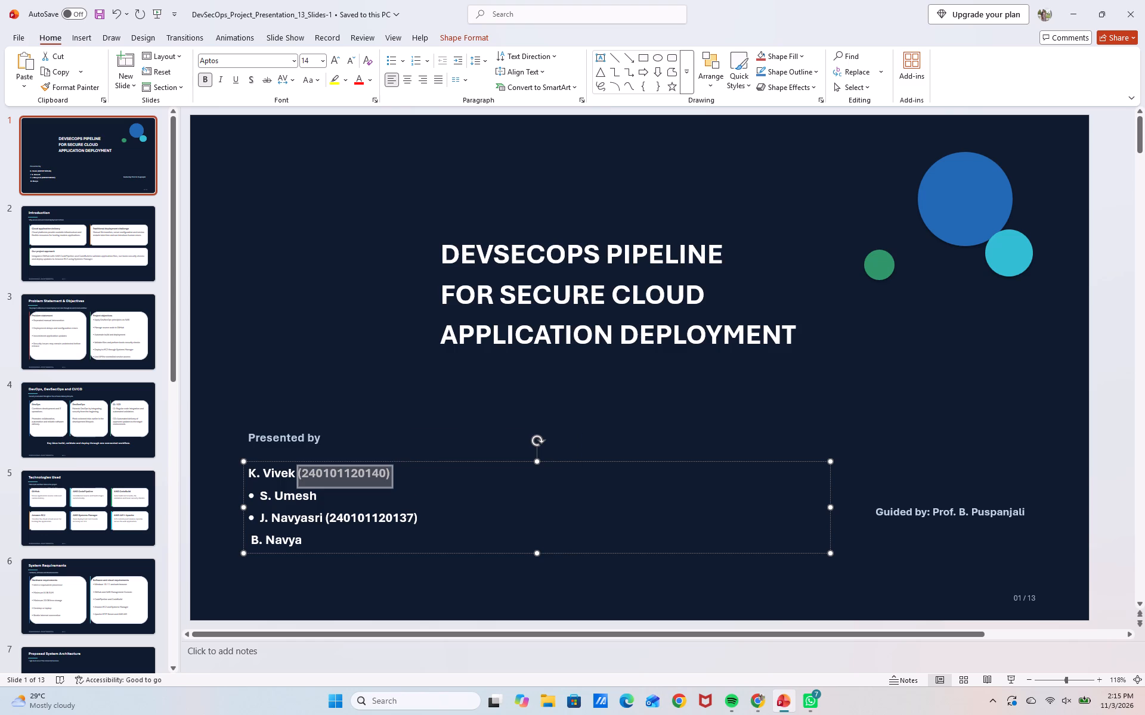
{"action": "key", "text": "ctrl+c"}
{"action": "left_click", "coordinate": [376, 498]}
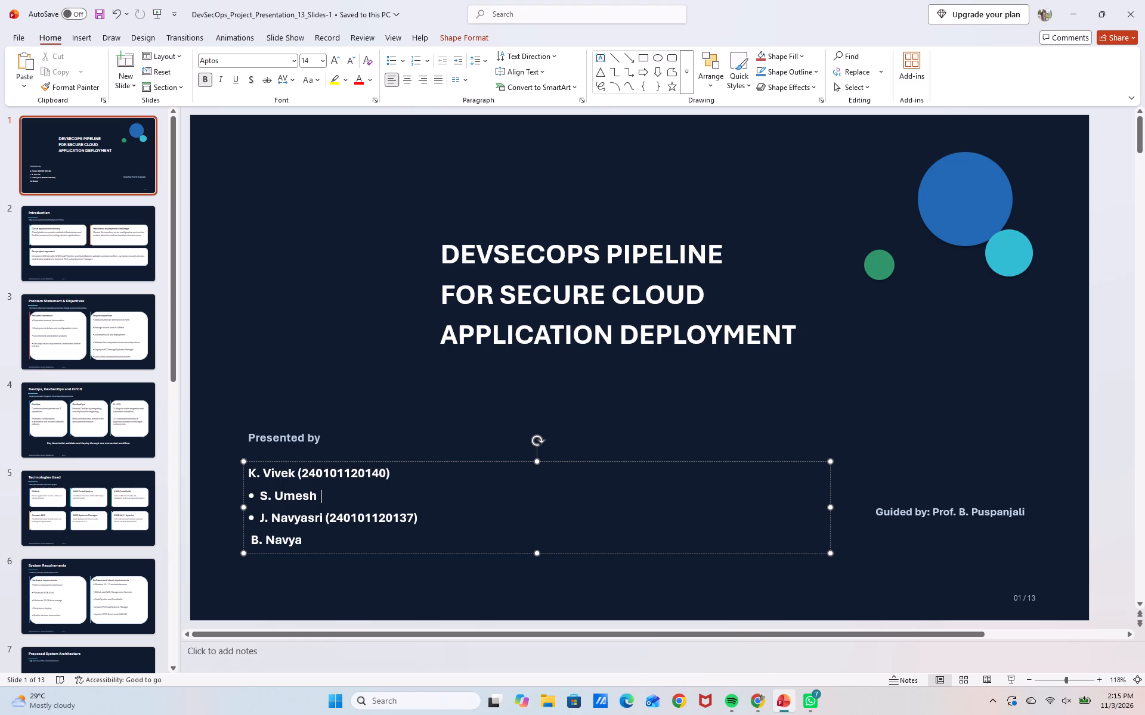
{"action": "key", "text": "ctrl+v"}
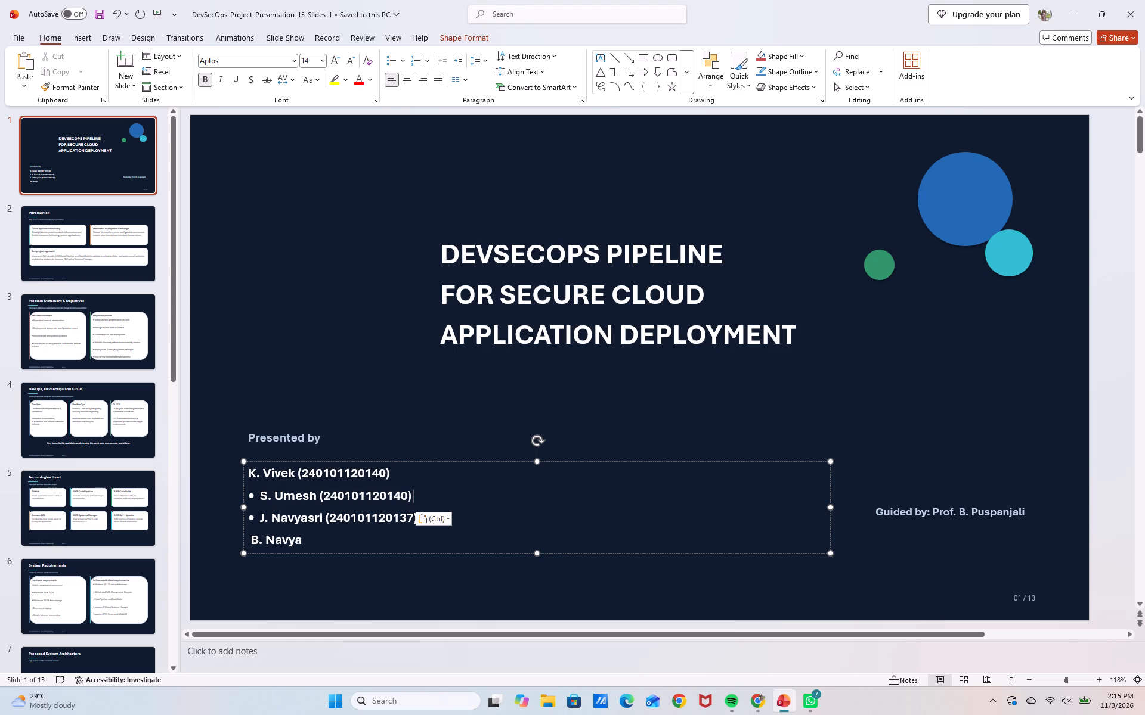
{"action": "key", "text": "Left"}
{"action": "key", "text": "Left"}
{"action": "key", "text": "BackSpace"}
{"action": "key", "text": "BackSpace"}
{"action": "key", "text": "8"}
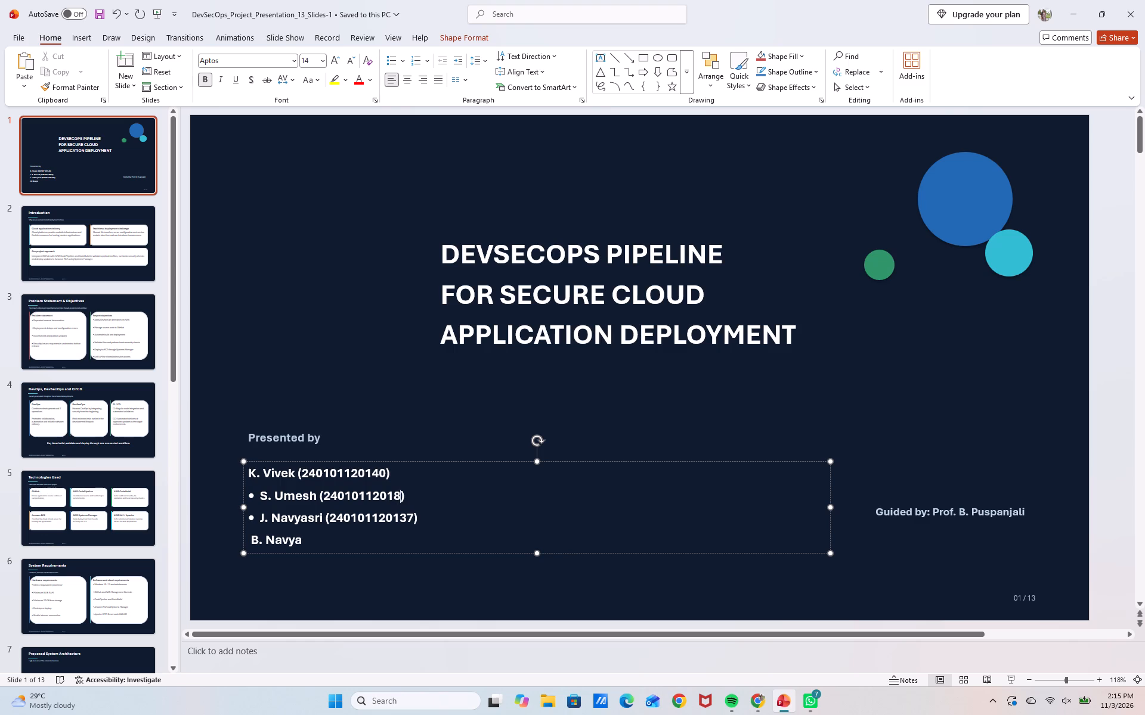
{"action": "key", "text": "Left"}
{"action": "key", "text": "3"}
Replace the third presenter's bracketed ID number with the copied number of the first presenter.
{"action": "left_click_drag", "start_coordinate": [326, 517], "coordinate": [414, 523]}
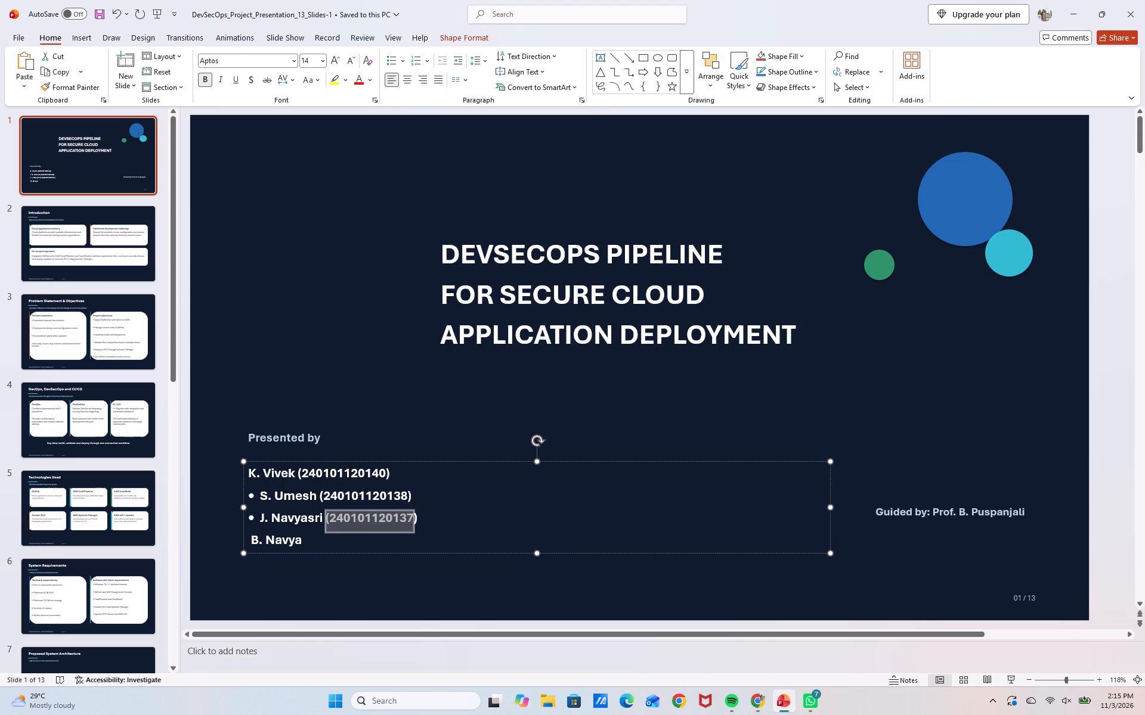
{"action": "left_click_drag", "start_coordinate": [414, 523], "coordinate": [417, 524]}
{"action": "key", "text": "ctrl+v"}
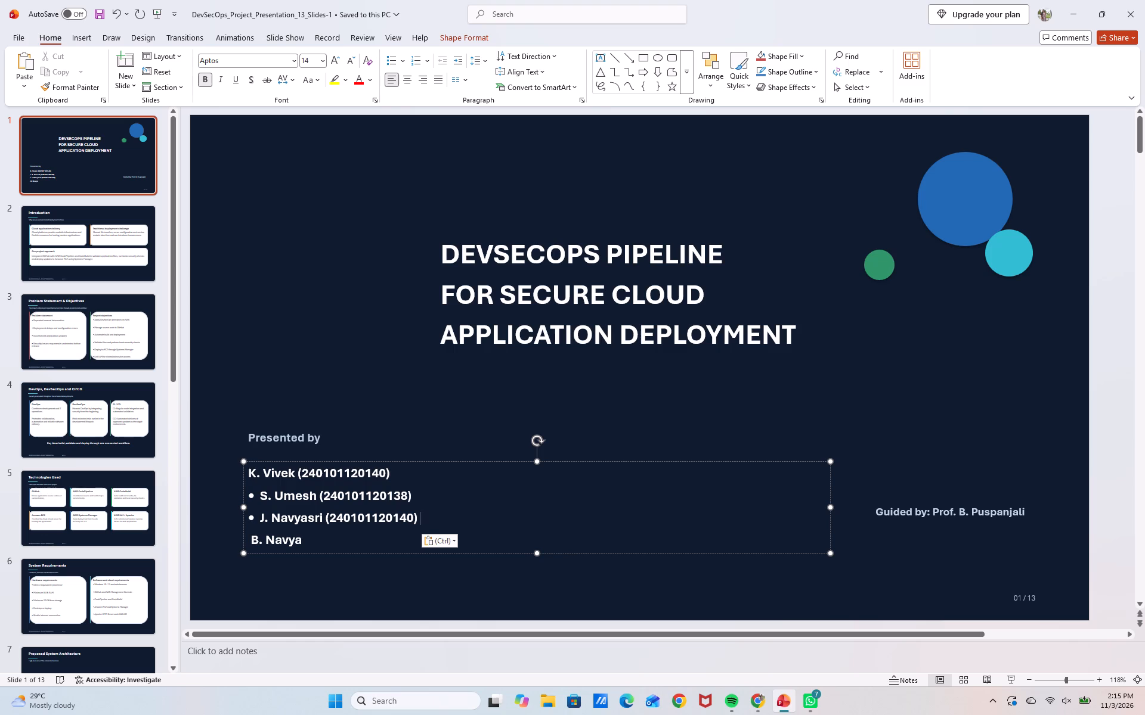
Paste the copied bracketed ID number after the fourth presenter's name and change its last two digits to the fourth presenter's.
{"action": "left_click", "coordinate": [326, 544]}
{"action": "key", "text": "ctrl+v"}
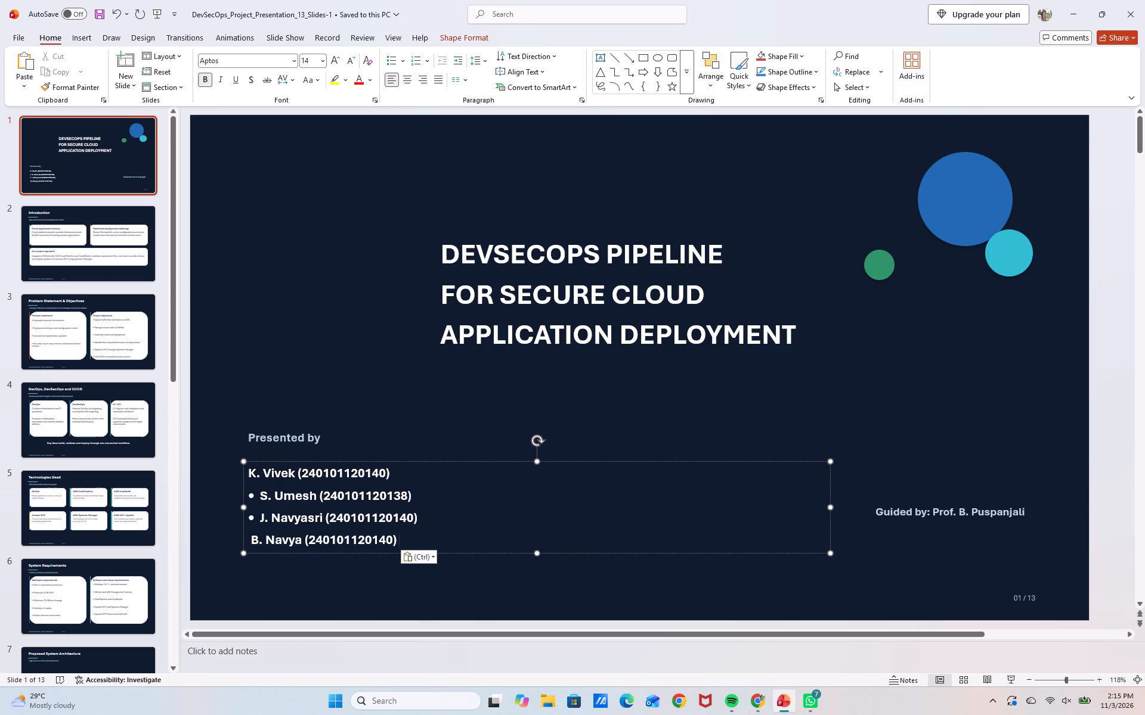
{"action": "key", "text": "Left"}
{"action": "key", "text": "Left"}
{"action": "key", "text": "BackSpace"}
{"action": "key", "text": "BackSpace"}
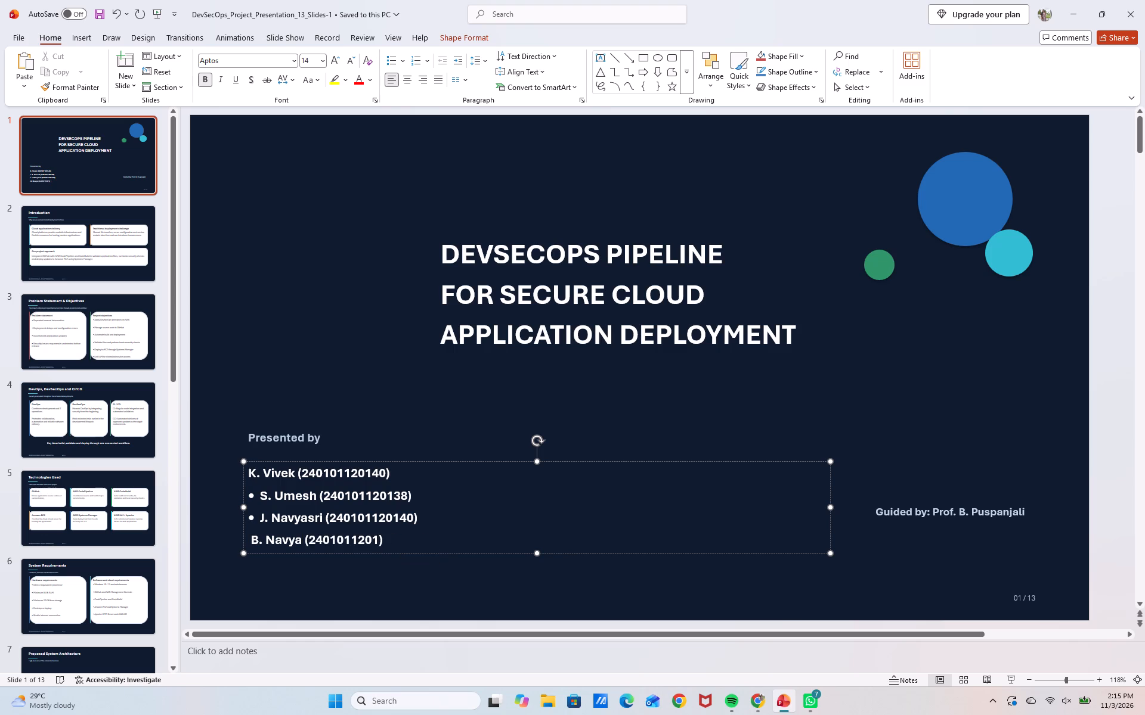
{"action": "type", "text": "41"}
Remove the bullets in front of the second and third presenters' names on the title slide.
{"action": "left_click", "coordinate": [258, 495]}
{"action": "key", "text": "BackSpace"}
{"action": "key", "text": "BackSpace"}
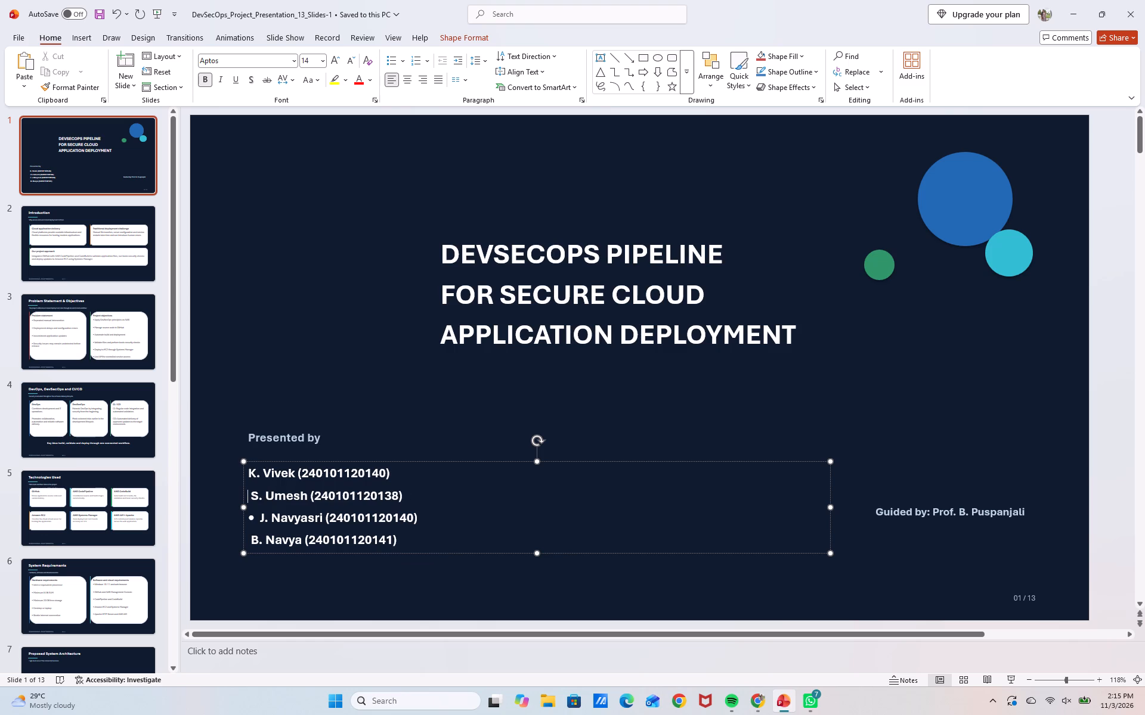
{"action": "key", "text": "Down"}
{"action": "key", "text": "Right"}
{"action": "key", "text": "Left"}
{"action": "key", "text": "Right"}
{"action": "key", "text": "BackSpace"}
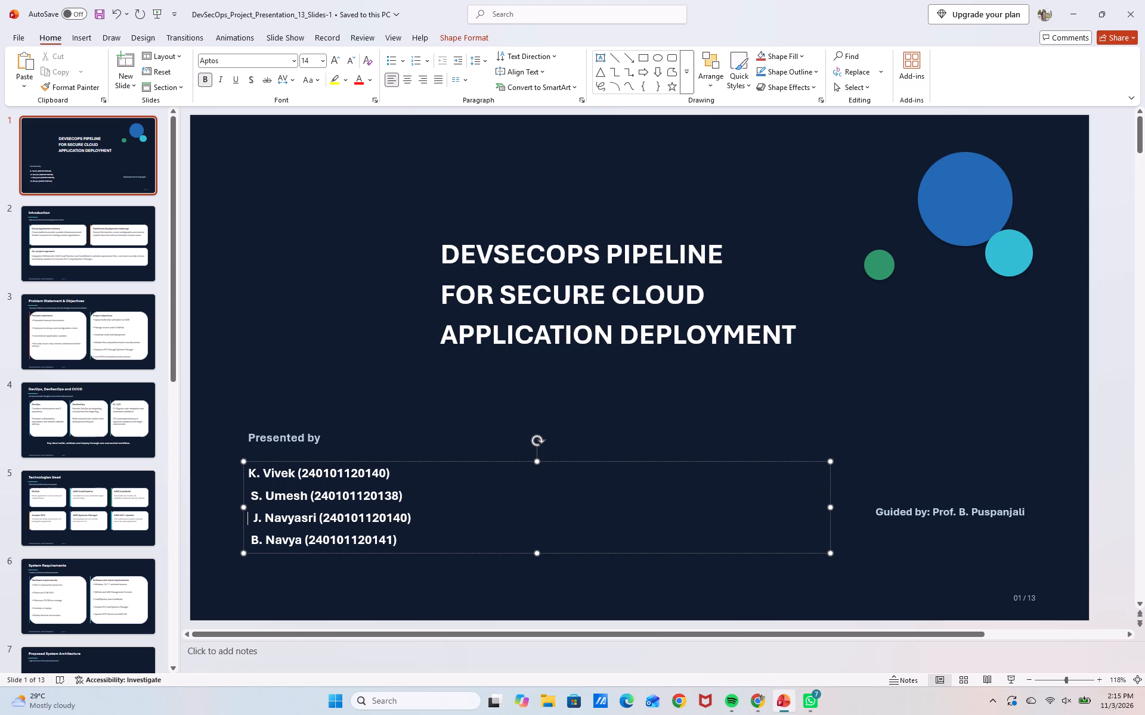
Move the "Presented by" label slightly down, closer to the presenter names.
{"action": "left_click", "coordinate": [327, 426]}
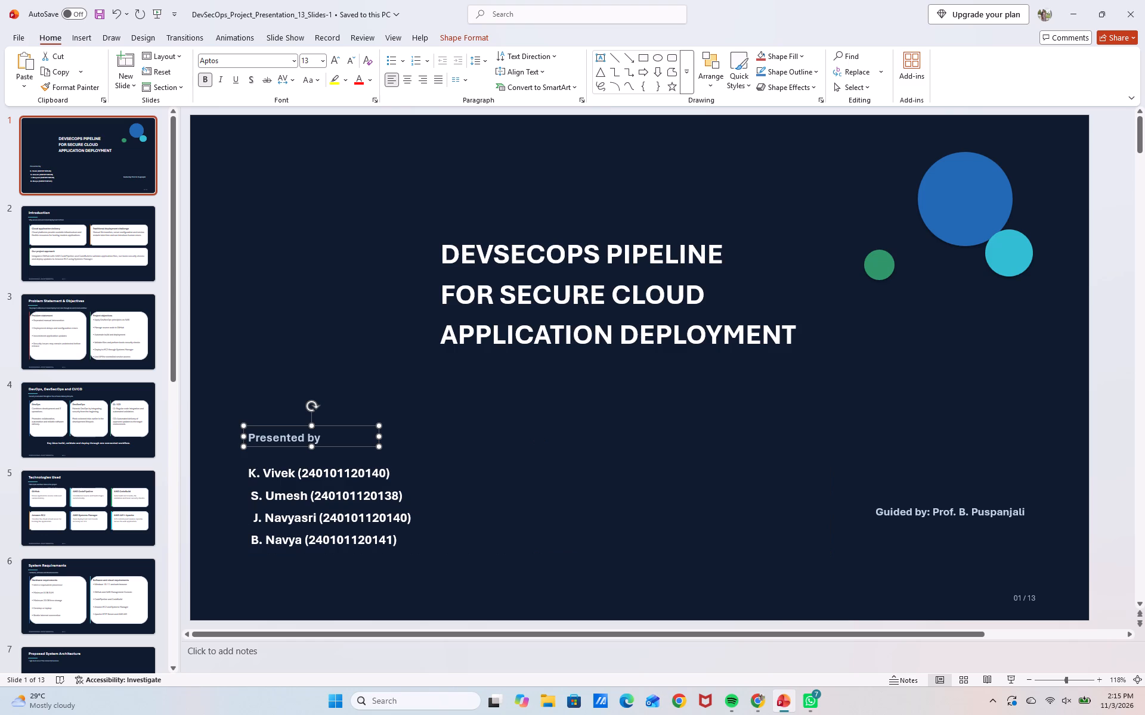
{"action": "left_click_drag", "start_coordinate": [326, 426], "coordinate": [329, 436]}
{"action": "left_click", "coordinate": [355, 396]}
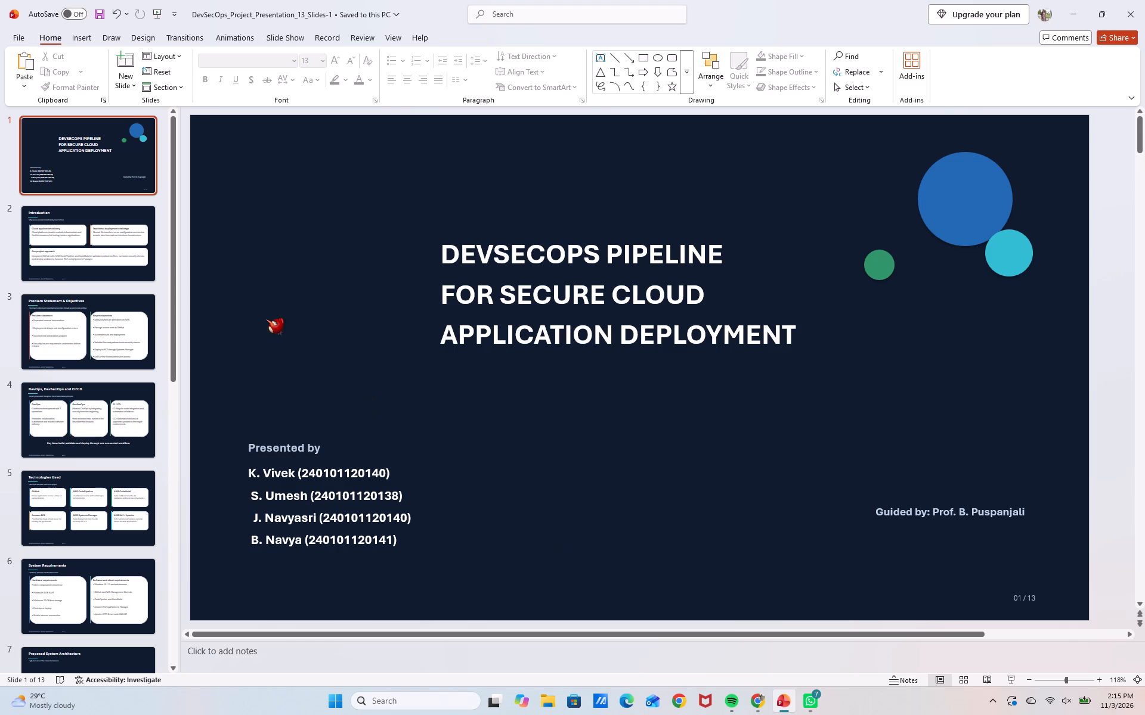
Insert the Centurion University logo picture "OIP (1)" from this device's Downloads folder onto the title slide.
{"action": "left_click", "coordinate": [80, 42]}
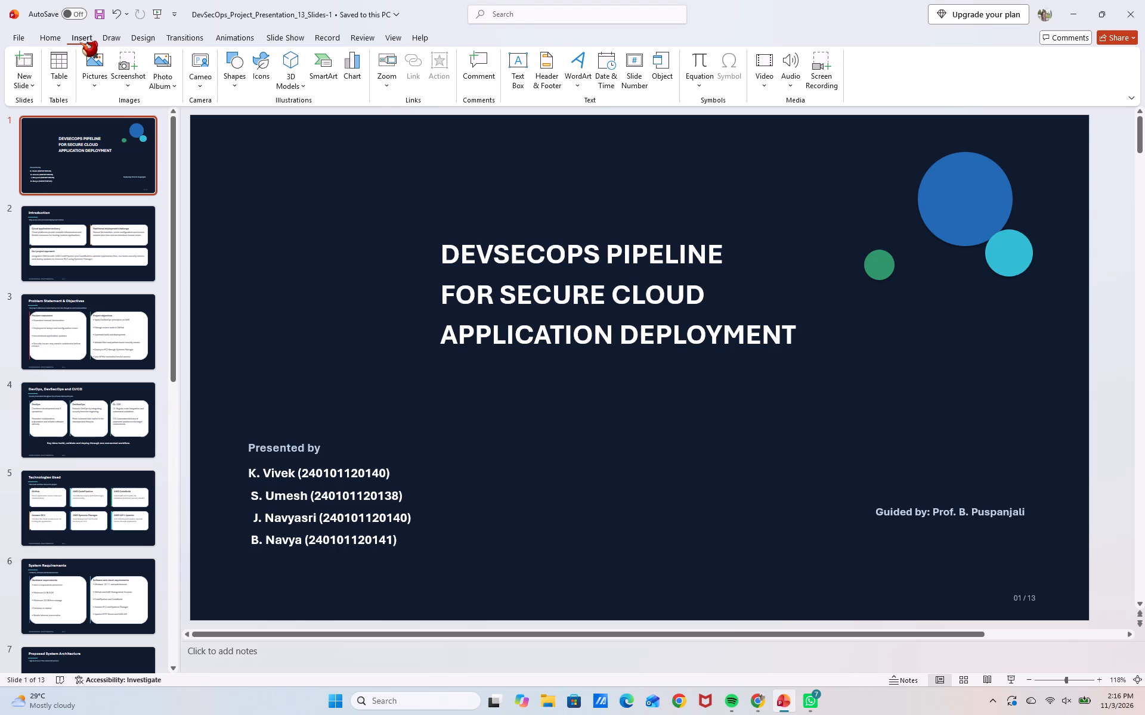
{"action": "left_click", "coordinate": [94, 69]}
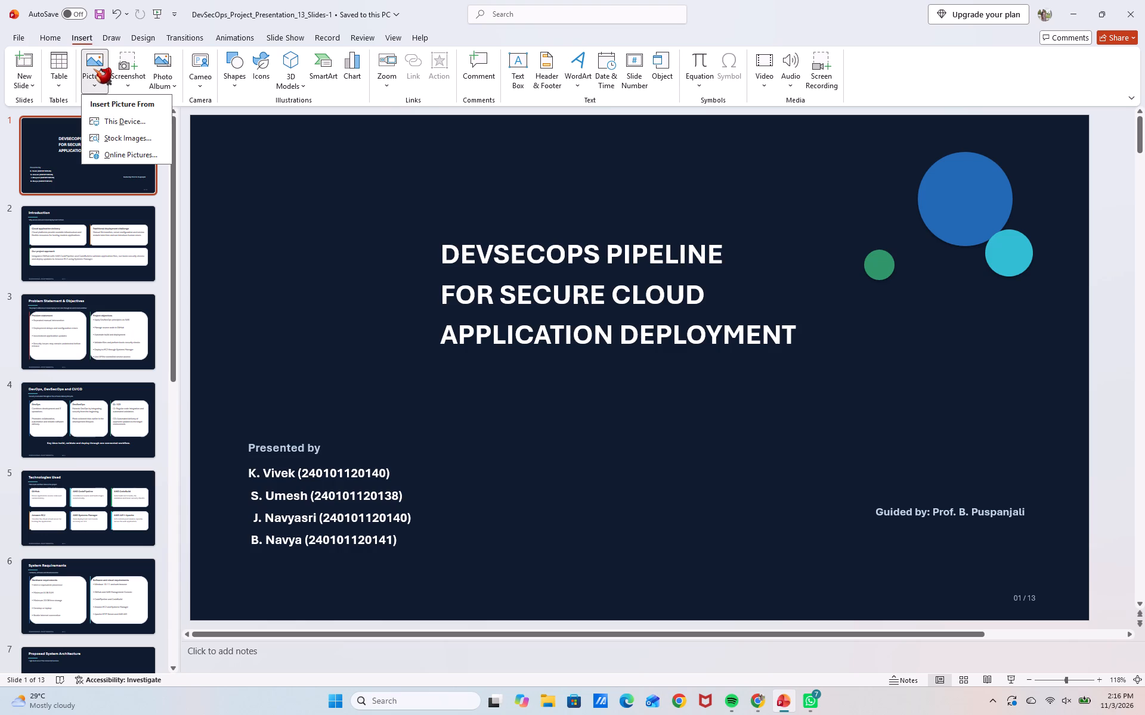
{"action": "left_click", "coordinate": [124, 117]}
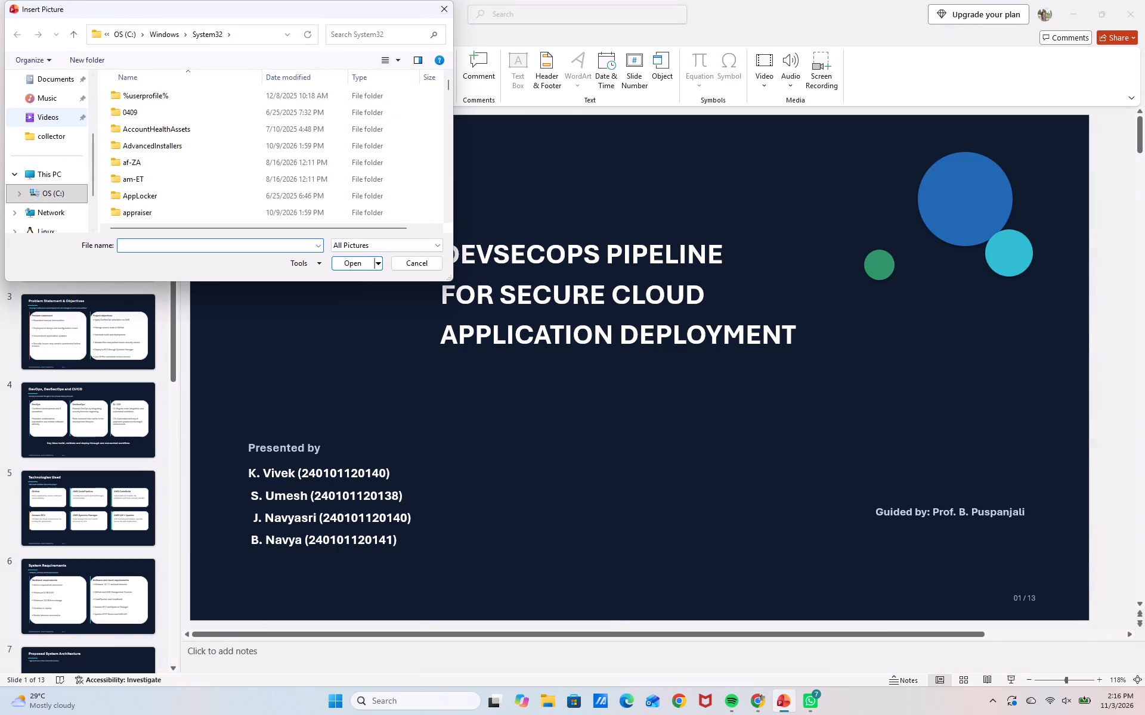
{"action": "scroll", "coordinate": [63, 95], "scroll_direction": "up", "scroll_amount": 3}
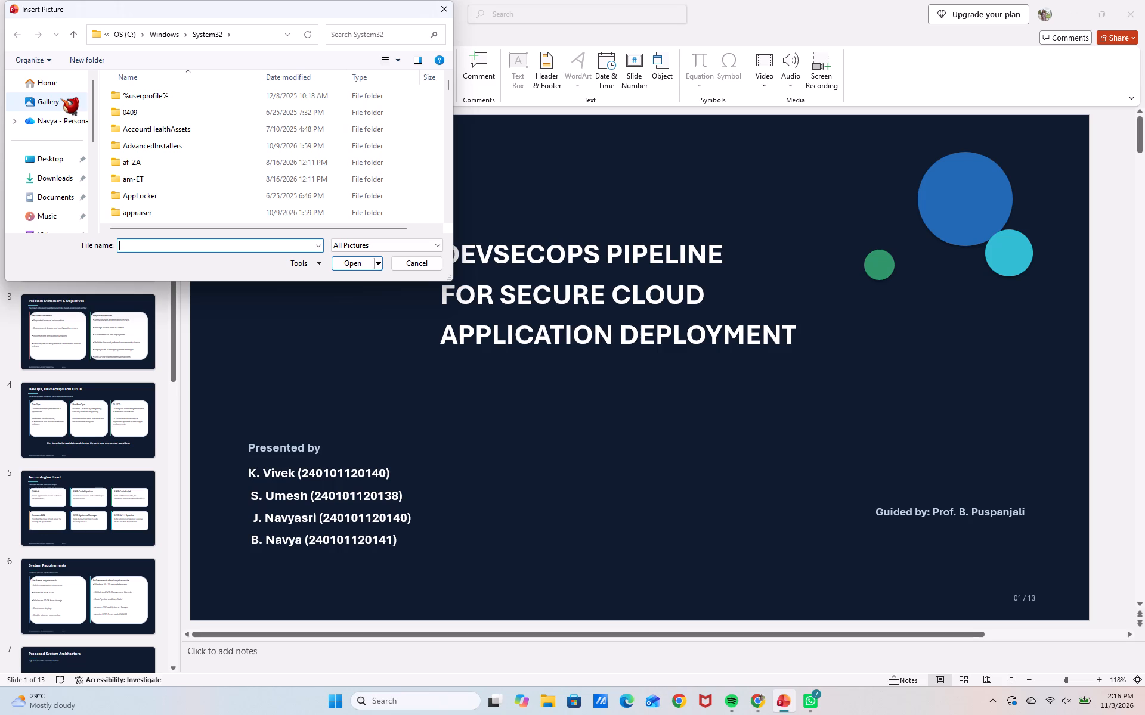
{"action": "left_click", "coordinate": [61, 99]}
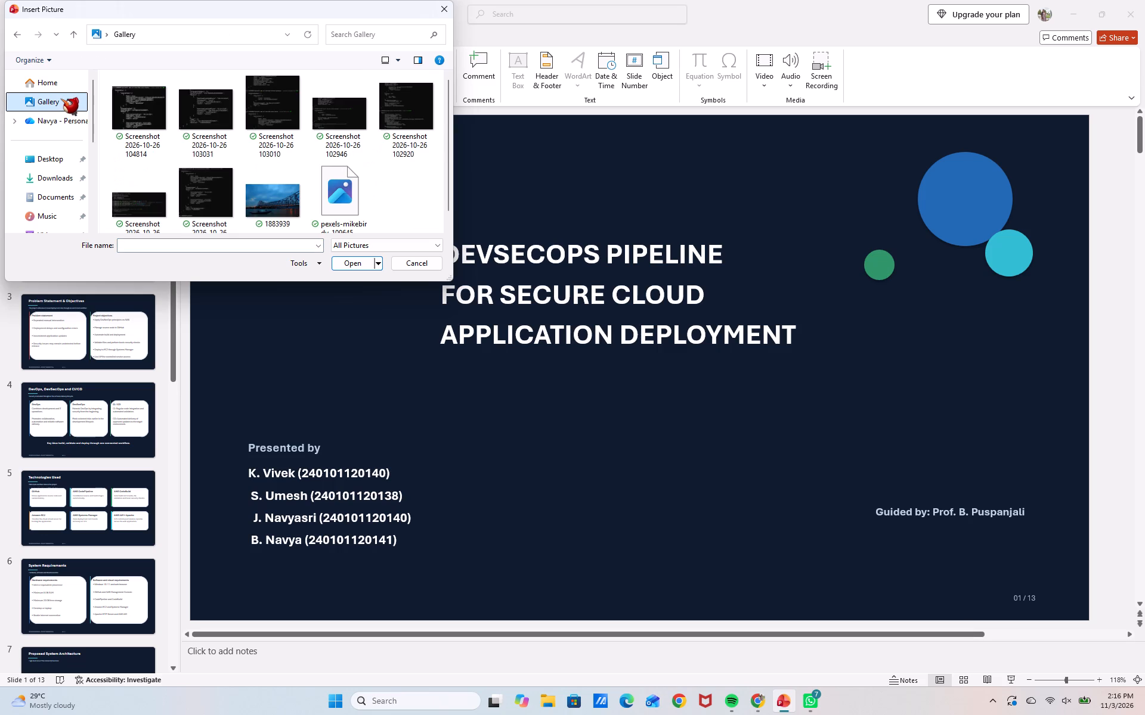
{"action": "scroll", "coordinate": [224, 198], "scroll_direction": "down", "scroll_amount": 2}
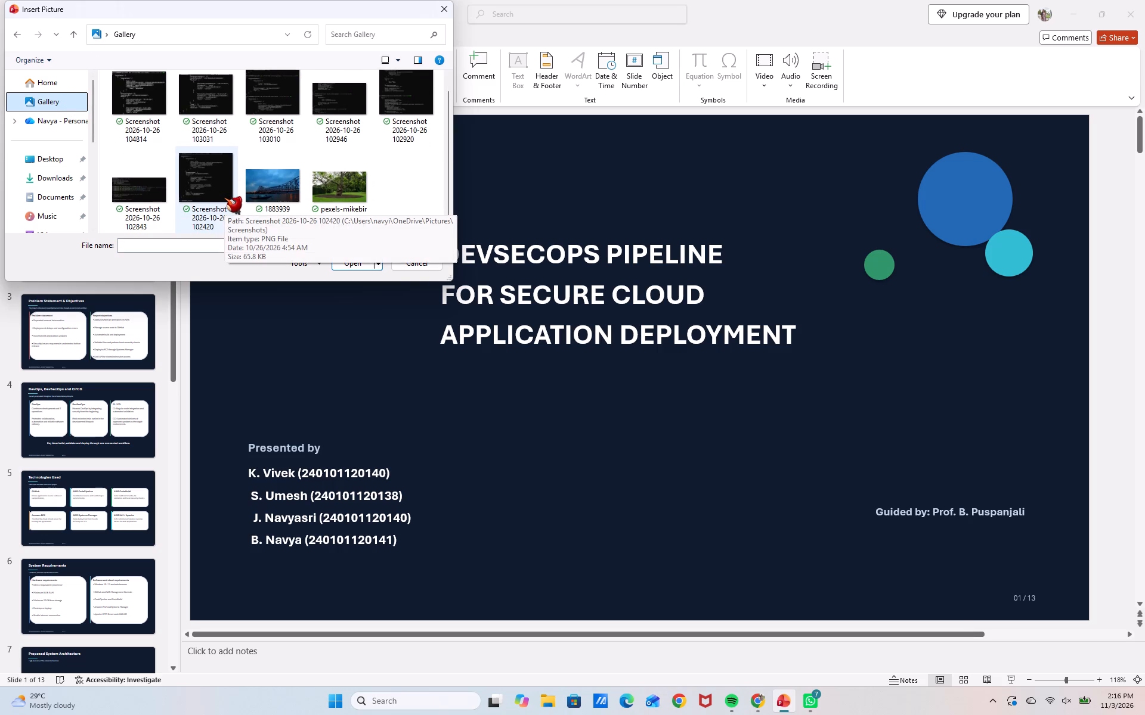
{"action": "scroll", "coordinate": [326, 194], "scroll_direction": "down", "scroll_amount": 1}
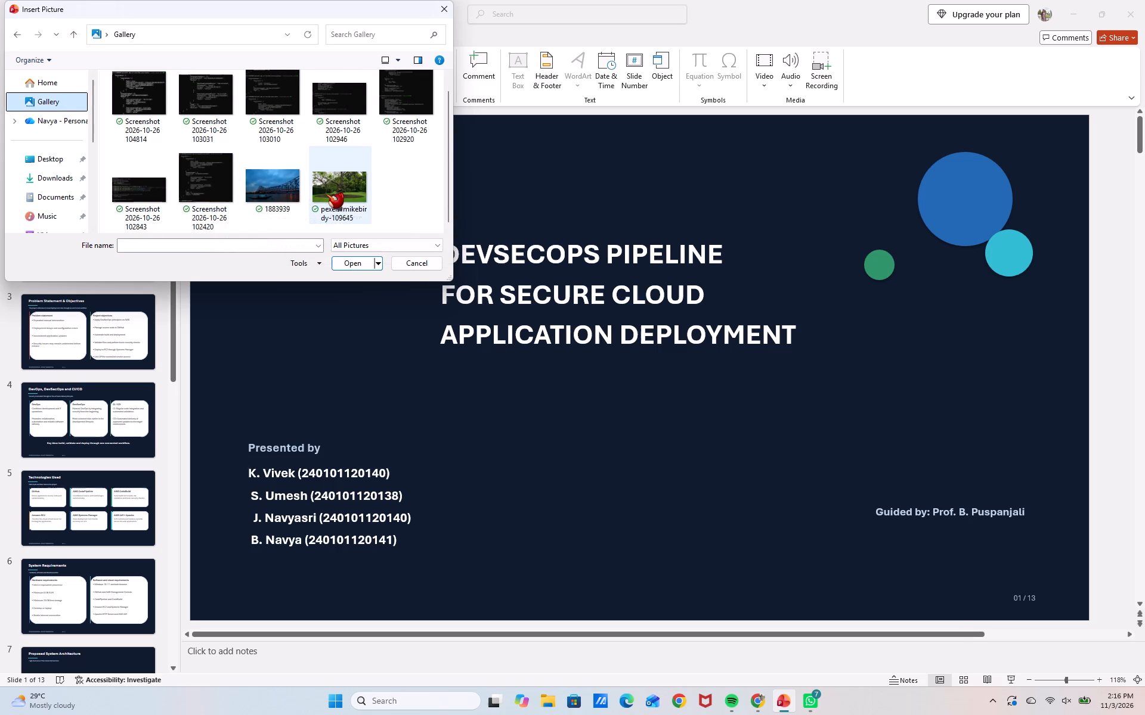
{"action": "scroll", "coordinate": [400, 202], "scroll_direction": "down", "scroll_amount": 1}
{"action": "scroll", "coordinate": [391, 161], "scroll_direction": "up", "scroll_amount": 5}
{"action": "scroll", "coordinate": [327, 185], "scroll_direction": "down", "scroll_amount": 3}
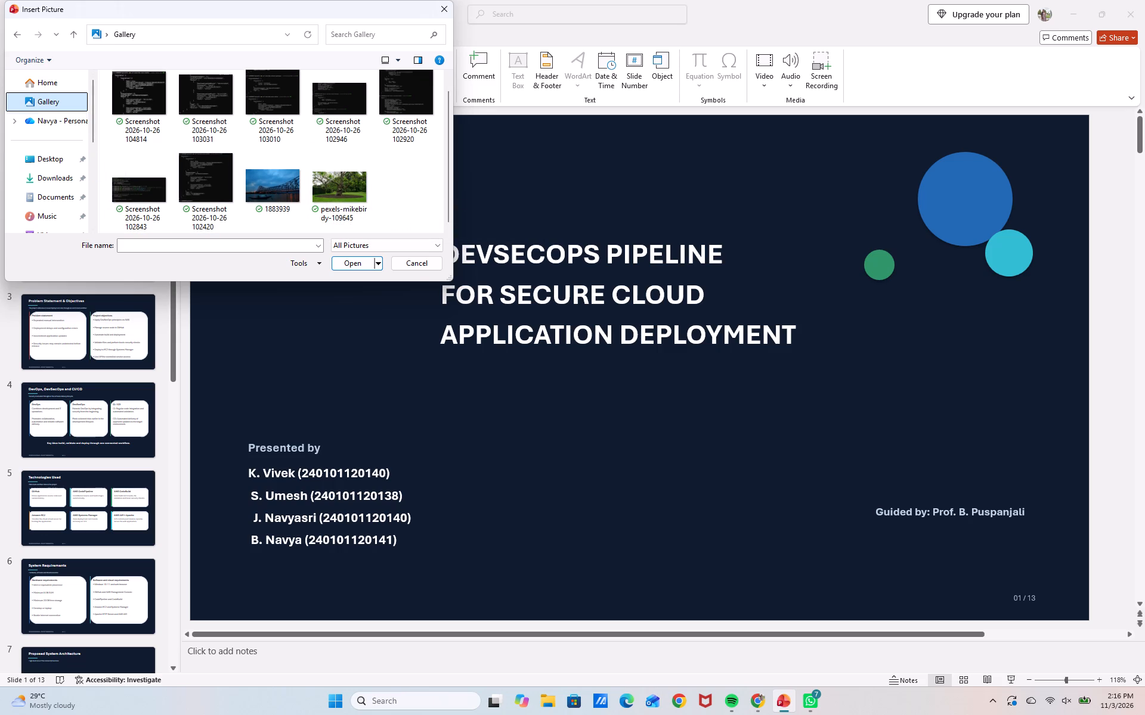
{"action": "left_click", "coordinate": [61, 125]}
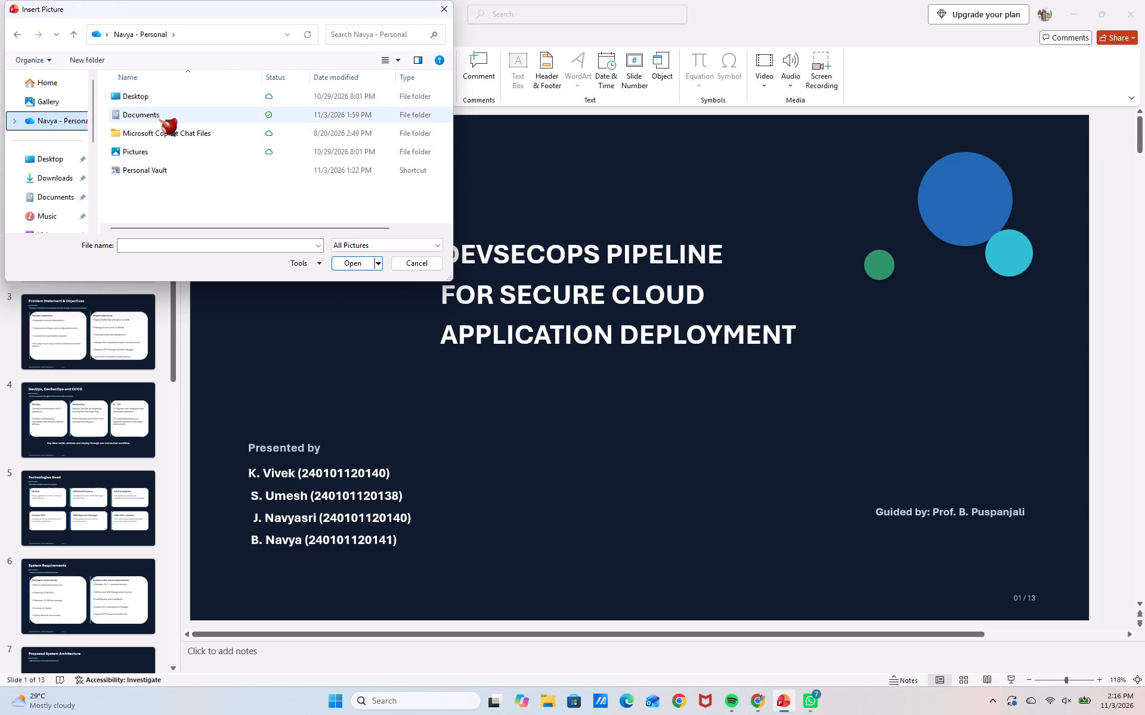
{"action": "left_click", "coordinate": [73, 157]}
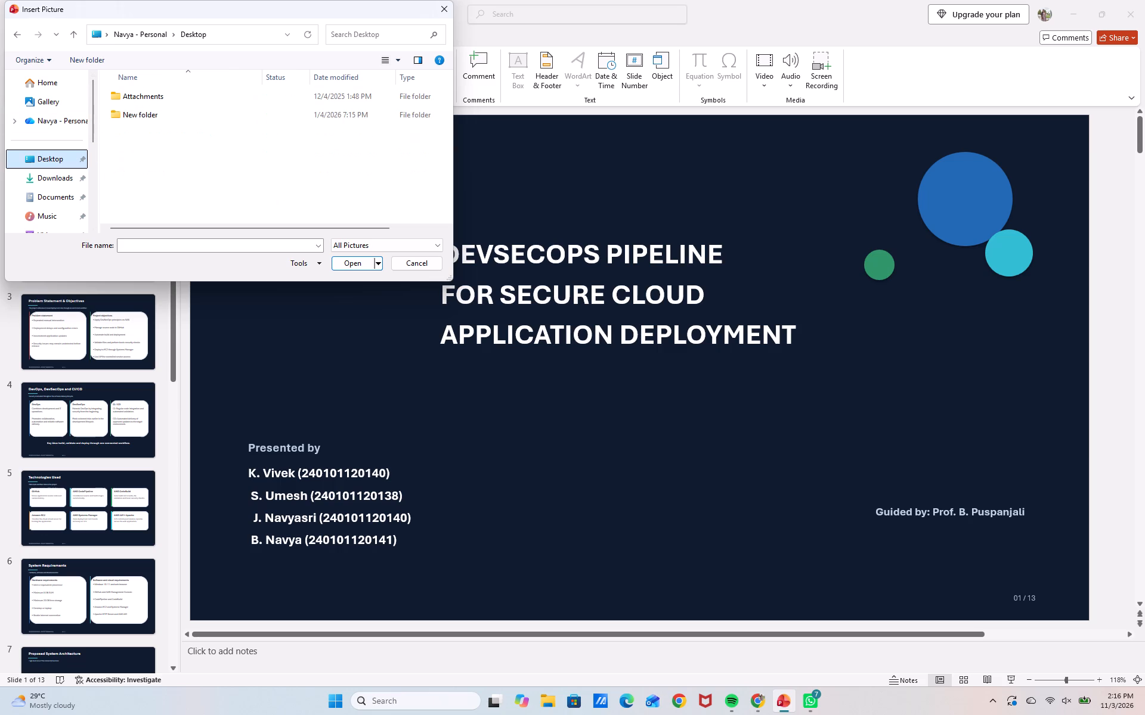
{"action": "left_click", "coordinate": [78, 178]}
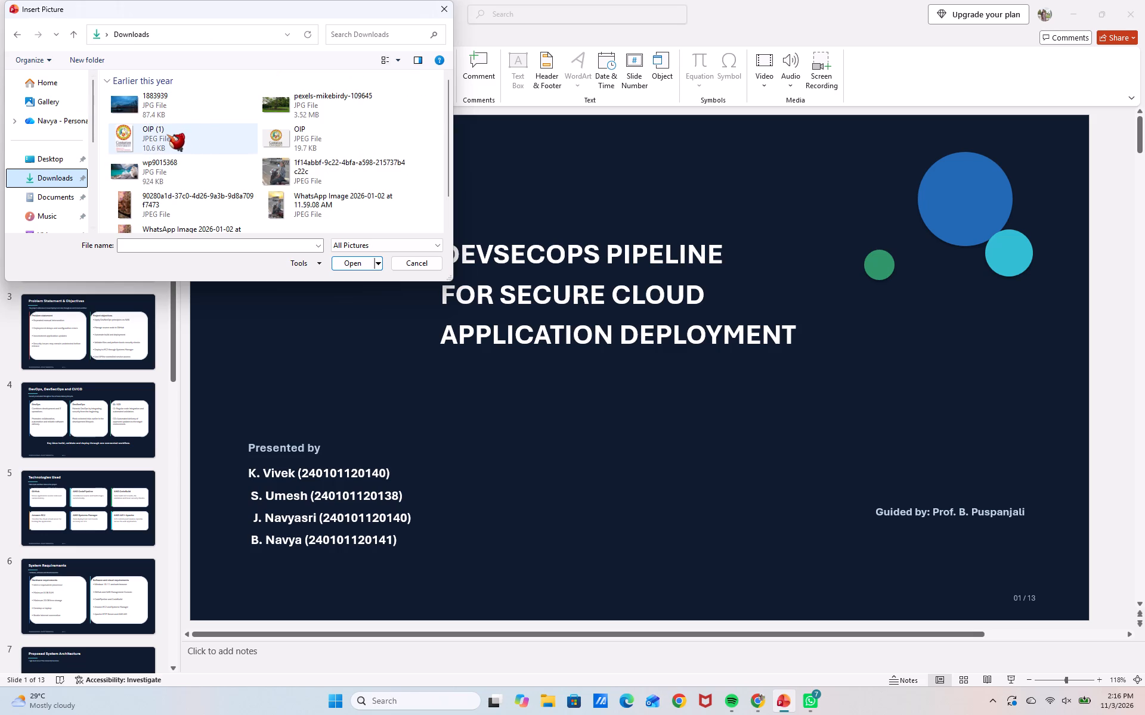
{"action": "left_click", "coordinate": [167, 135]}
{"action": "left_click", "coordinate": [350, 260]}
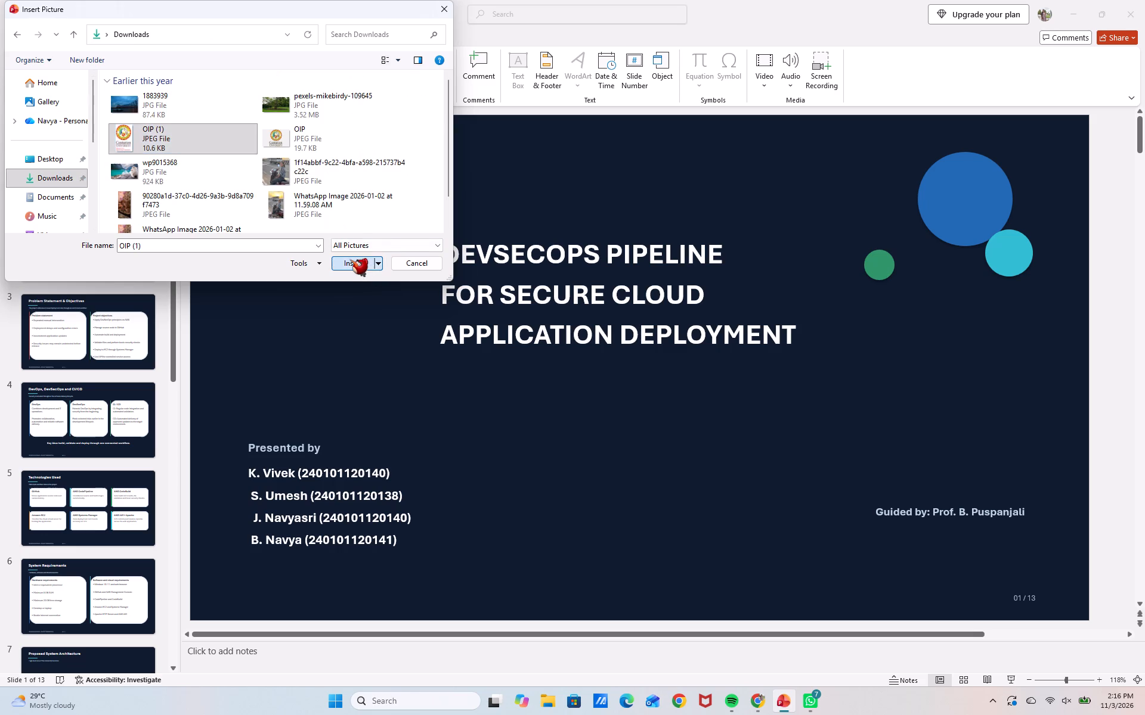
Move the Centurion University logo to the upper-left corner of the title slide.
{"action": "left_click_drag", "start_coordinate": [631, 373], "coordinate": [605, 370]}
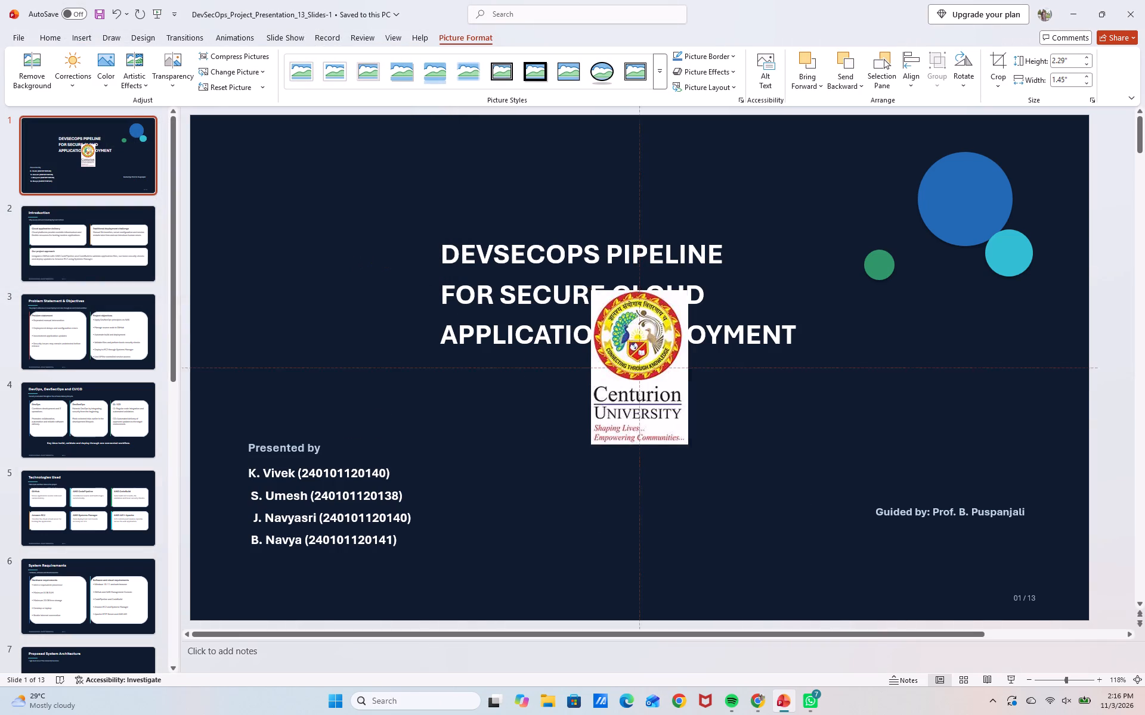
{"action": "left_click_drag", "start_coordinate": [605, 370], "coordinate": [275, 214]}
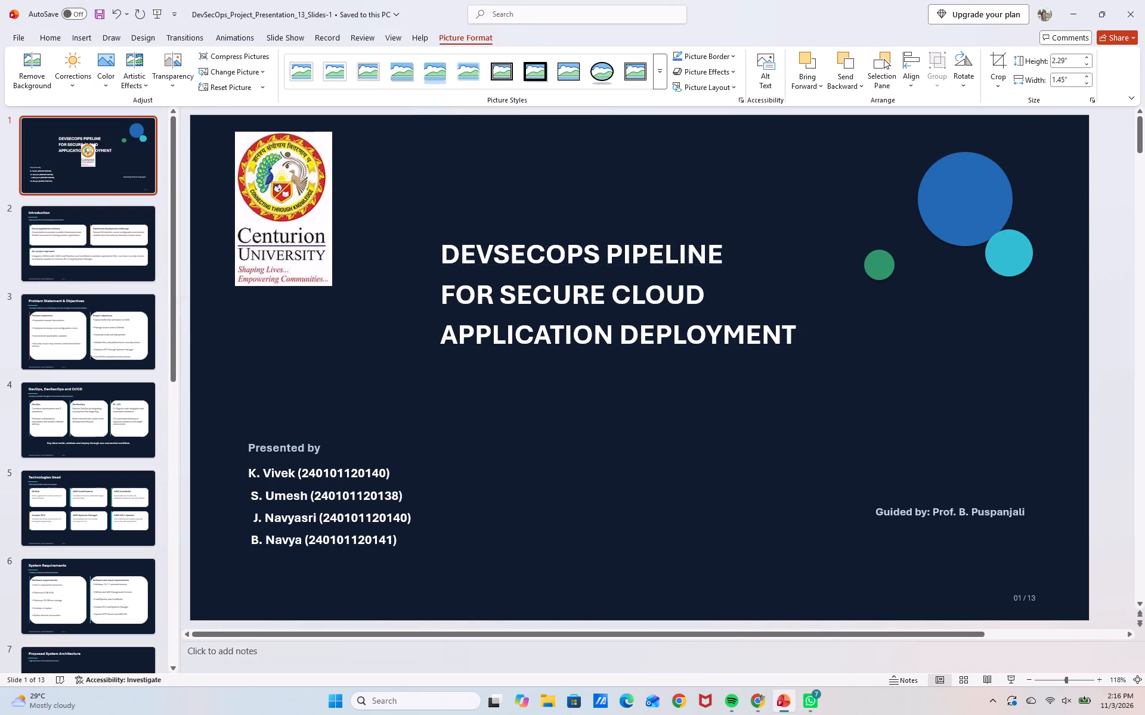
{"action": "left_click_drag", "start_coordinate": [275, 214], "coordinate": [276, 217]}
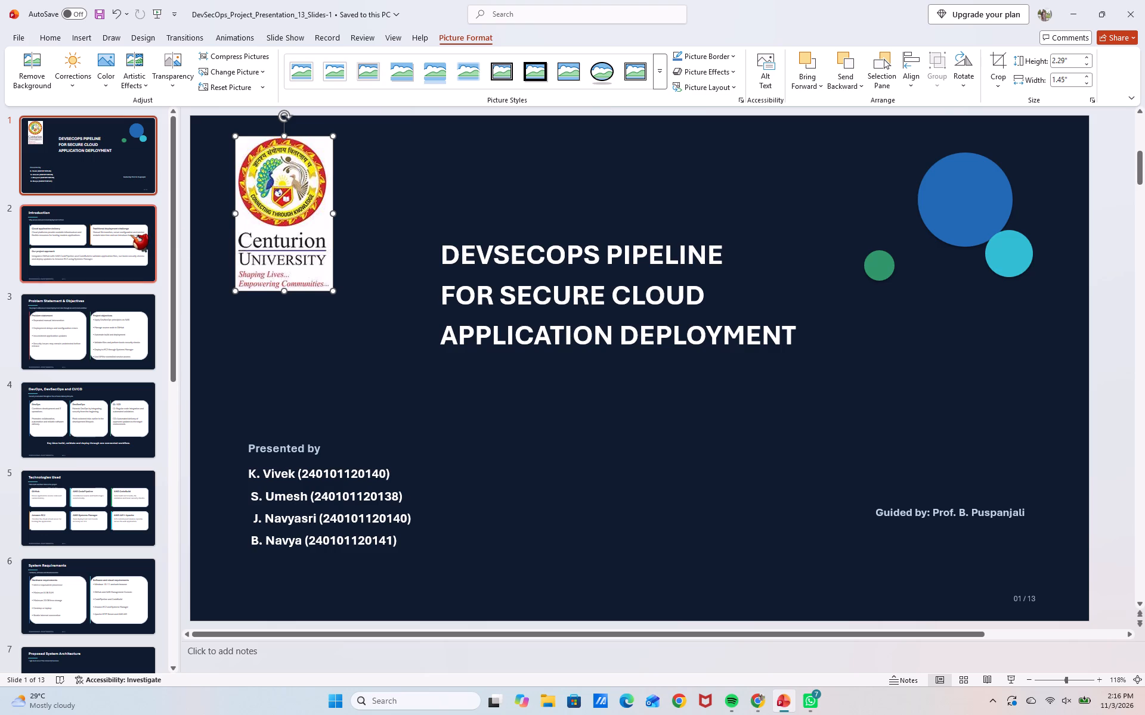
Delete slide 4, "DevOps, DevSecOps and CI/CD", from the presentation.
{"action": "left_click", "coordinate": [131, 235]}
{"action": "left_click", "coordinate": [119, 324]}
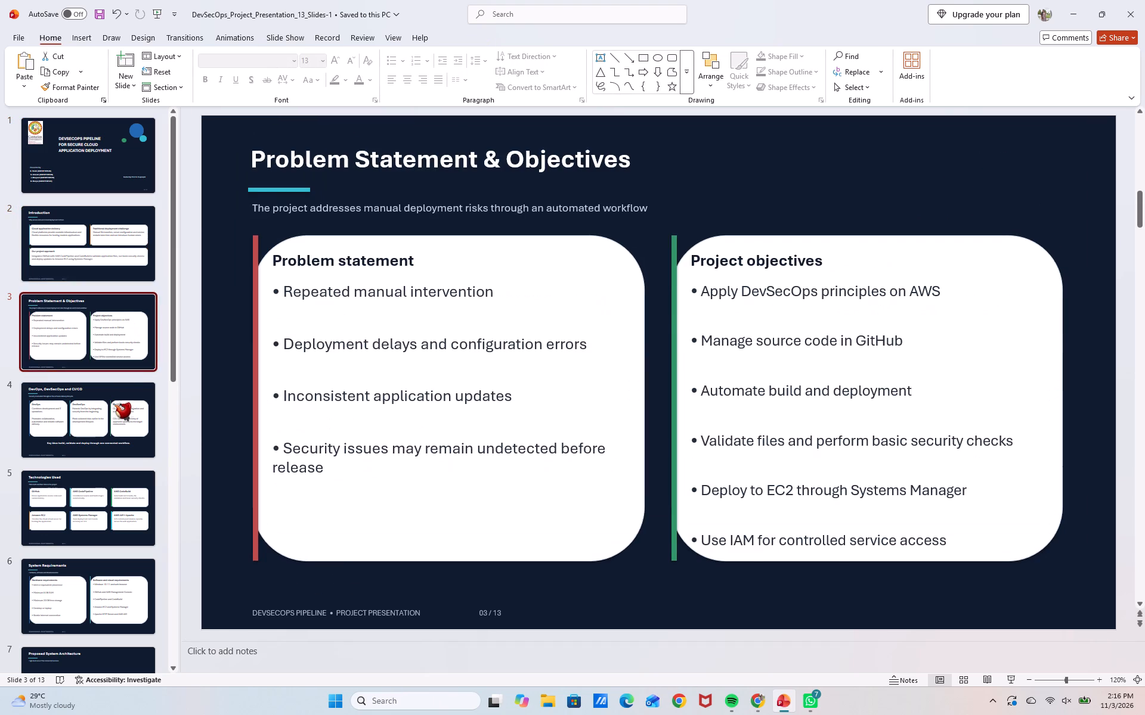
{"action": "left_click", "coordinate": [113, 406]}
{"action": "key", "text": "BackSpace"}
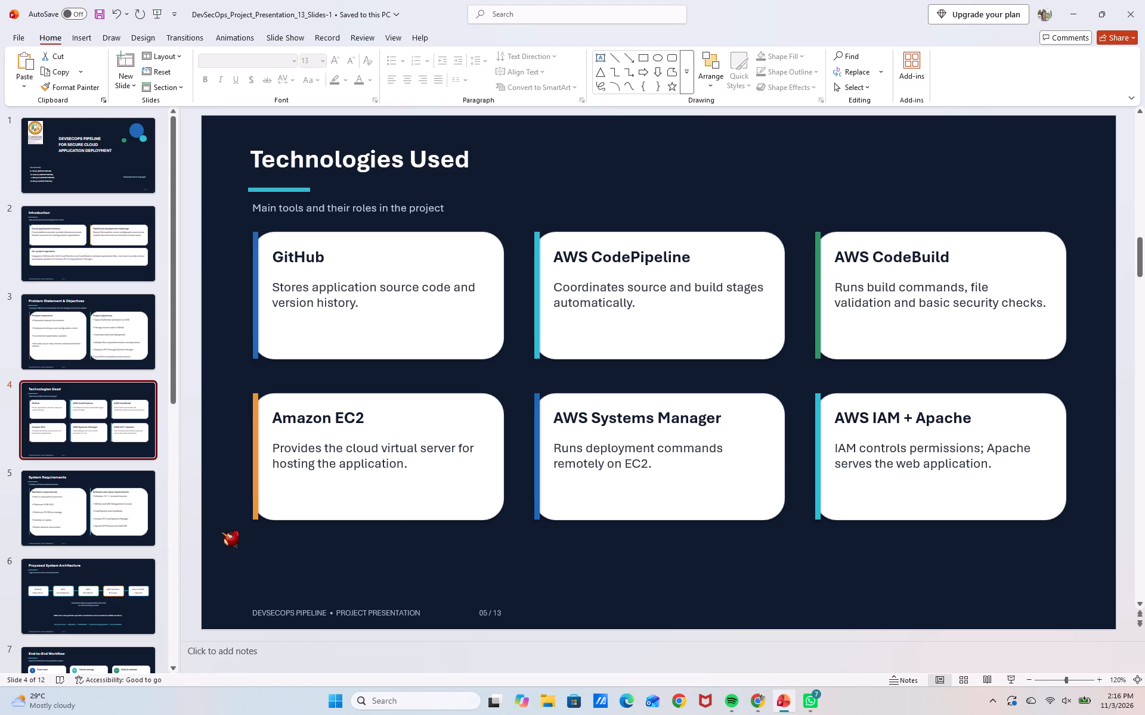
Delete the "DEVSECOPS PIPELINE • PROJECT PRESENTATION" footer with its page number from the Technologies Used slide.
{"action": "left_click", "coordinate": [242, 613]}
{"action": "double_click", "coordinate": [259, 616]}
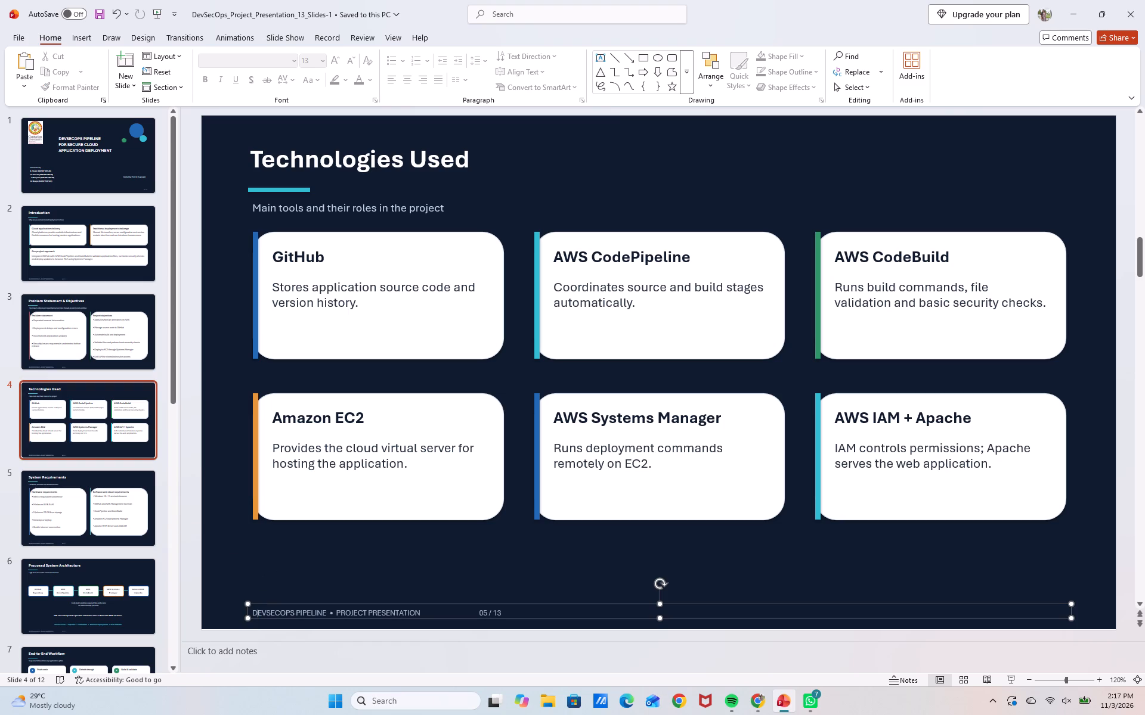
{"action": "key", "text": "BackSpace"}
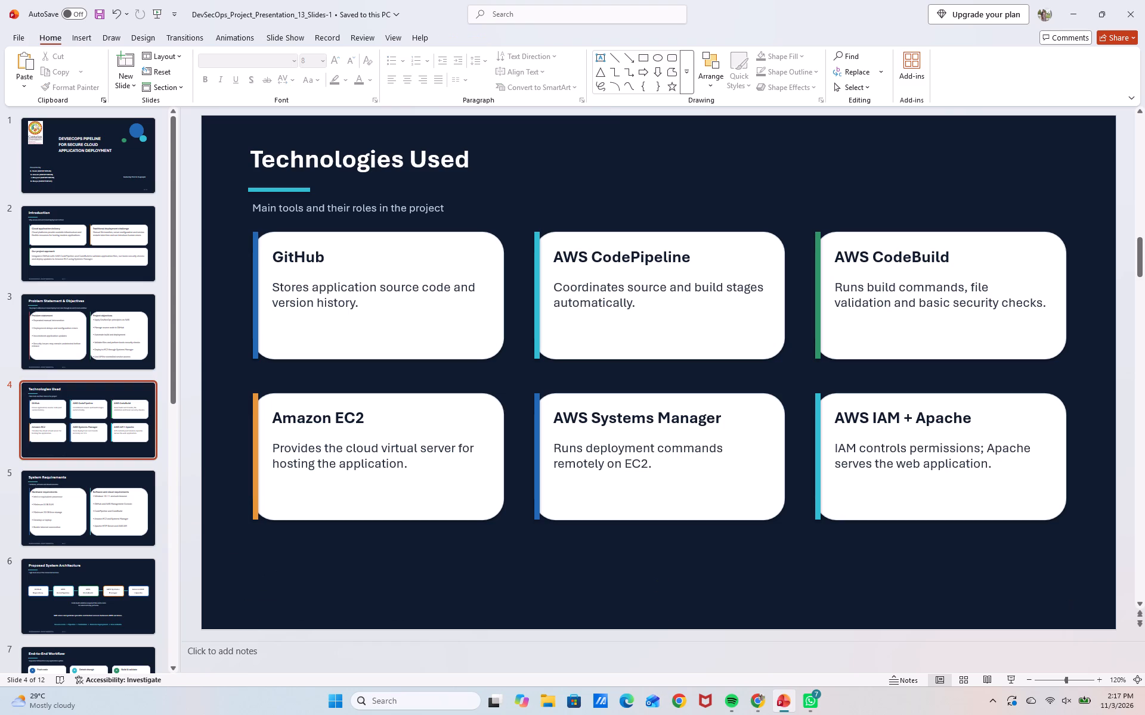
Delete the project presentation footer with its page number from the System Requirements slide.
{"action": "left_click", "coordinate": [121, 503]}
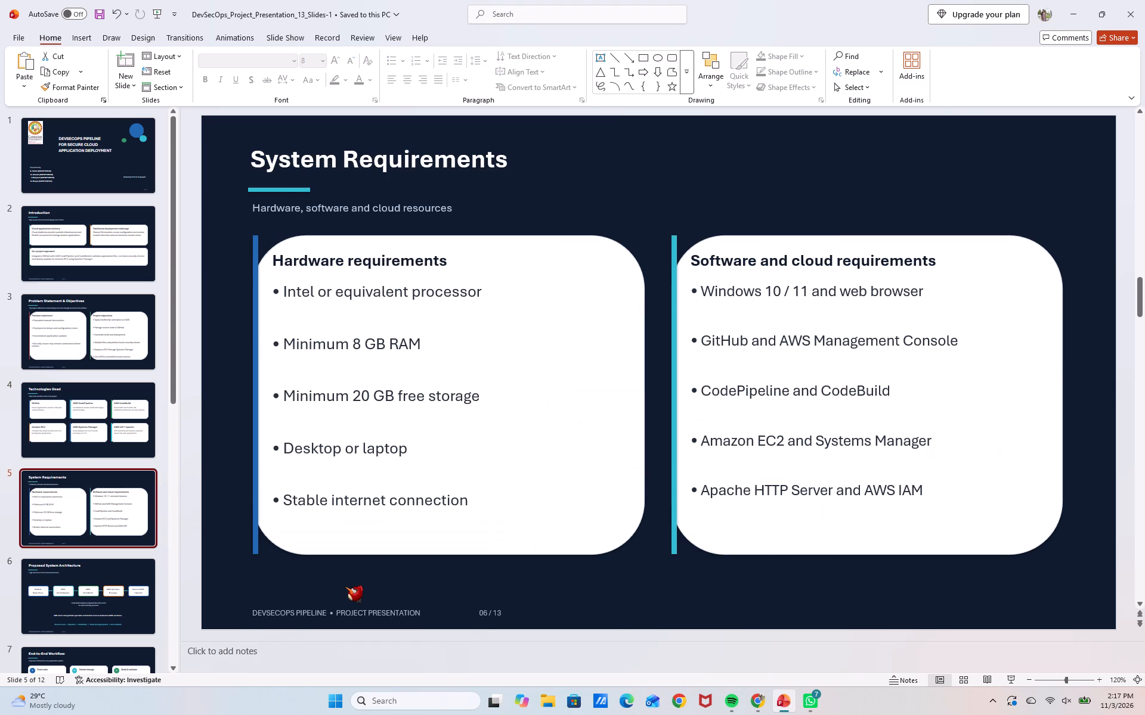
{"action": "left_click", "coordinate": [347, 608]}
{"action": "key", "text": "BackSpace"}
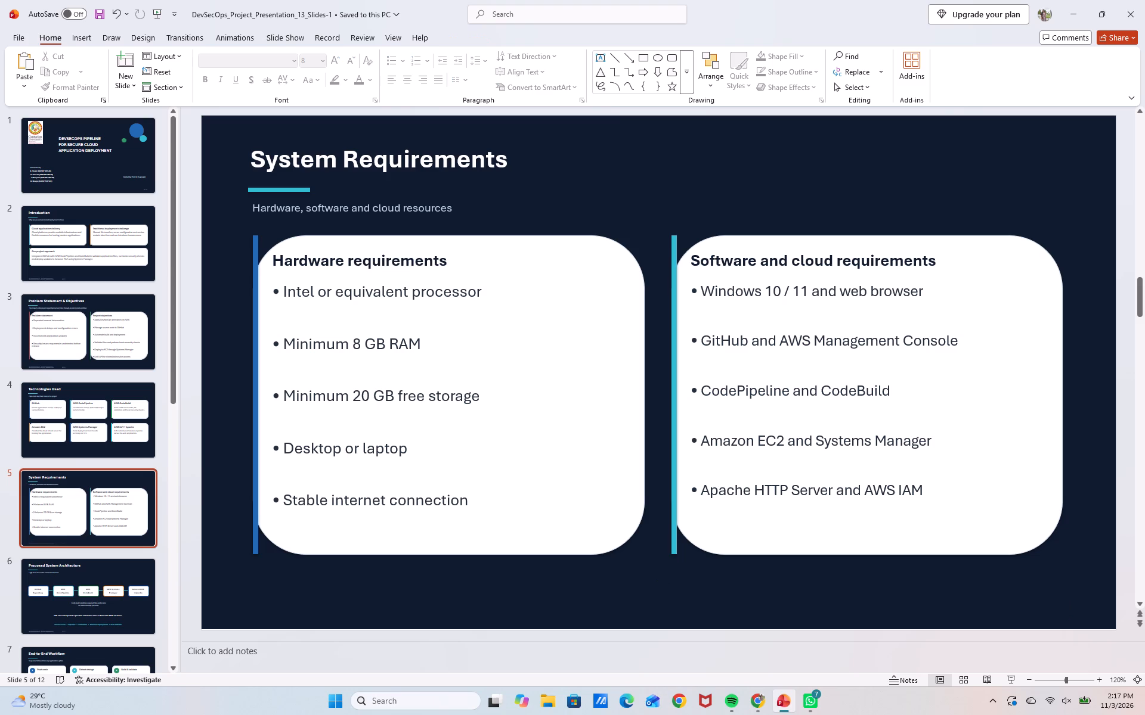
Delete the project presentation footer with its page number from the Problem Statement & Objectives slide.
{"action": "left_click", "coordinate": [120, 355]}
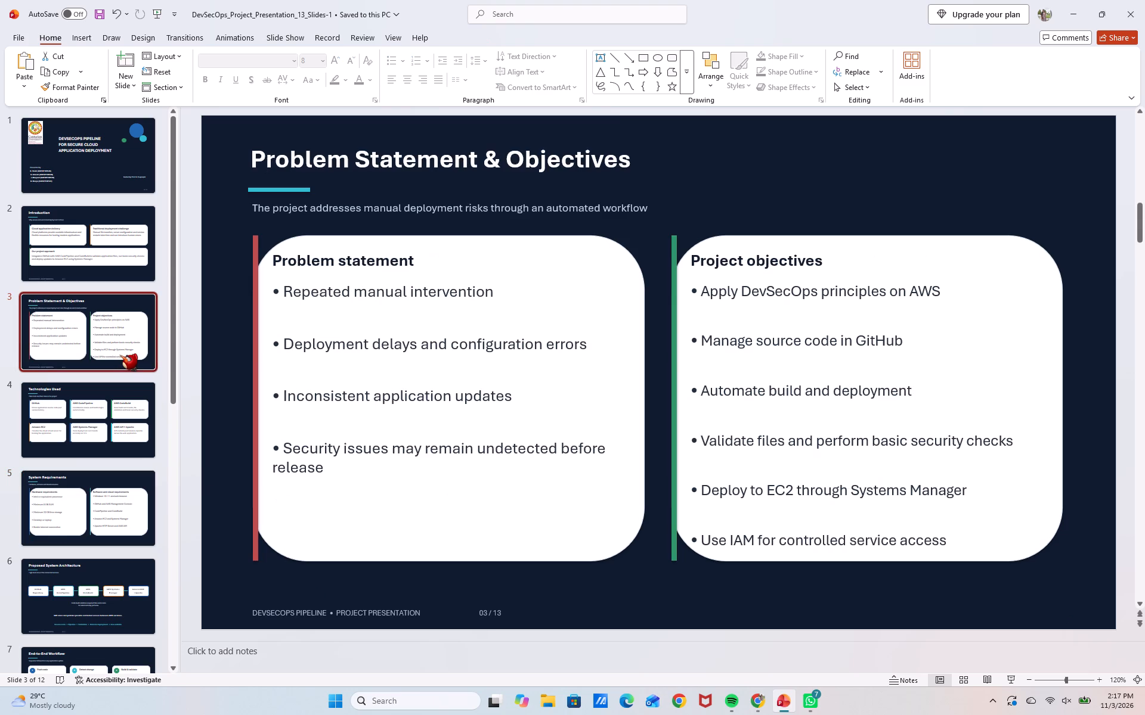
{"action": "left_click", "coordinate": [323, 618]}
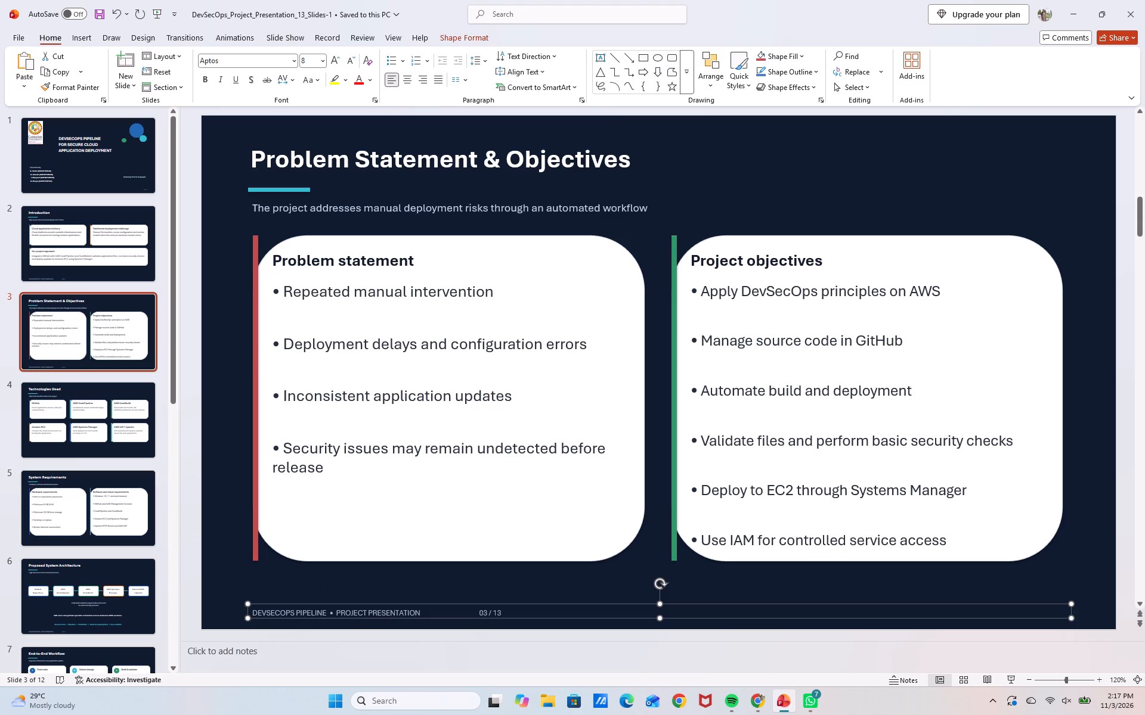
{"action": "key", "text": "BackSpace"}
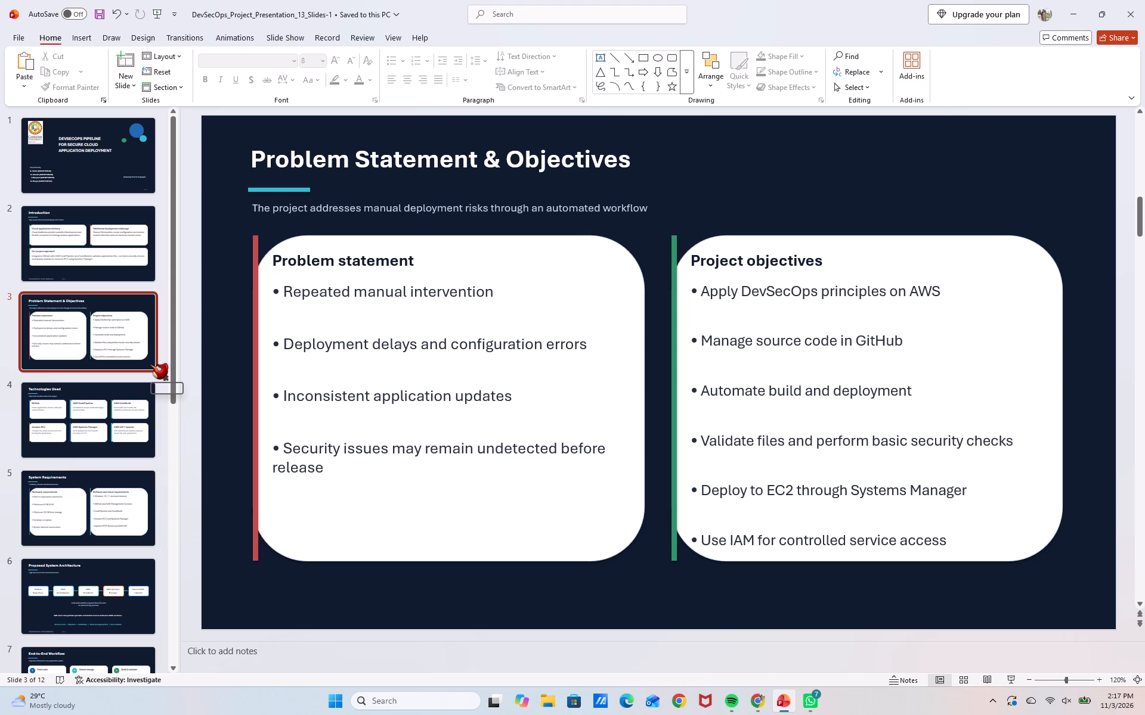
Delete the "DEVSECOPS PIPELINE • PROJECT PRESENTATION" footer with its page number from the Introduction slide.
{"action": "left_click", "coordinate": [101, 248]}
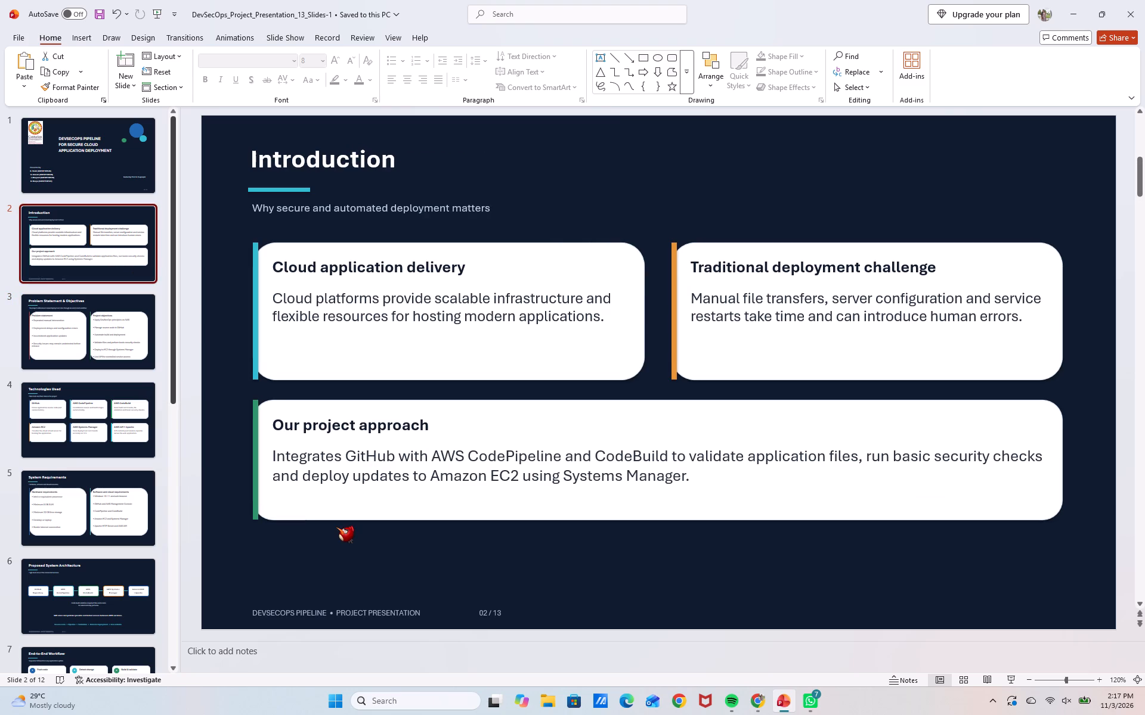
{"action": "left_click", "coordinate": [430, 604]}
{"action": "key", "text": "BackSpace"}
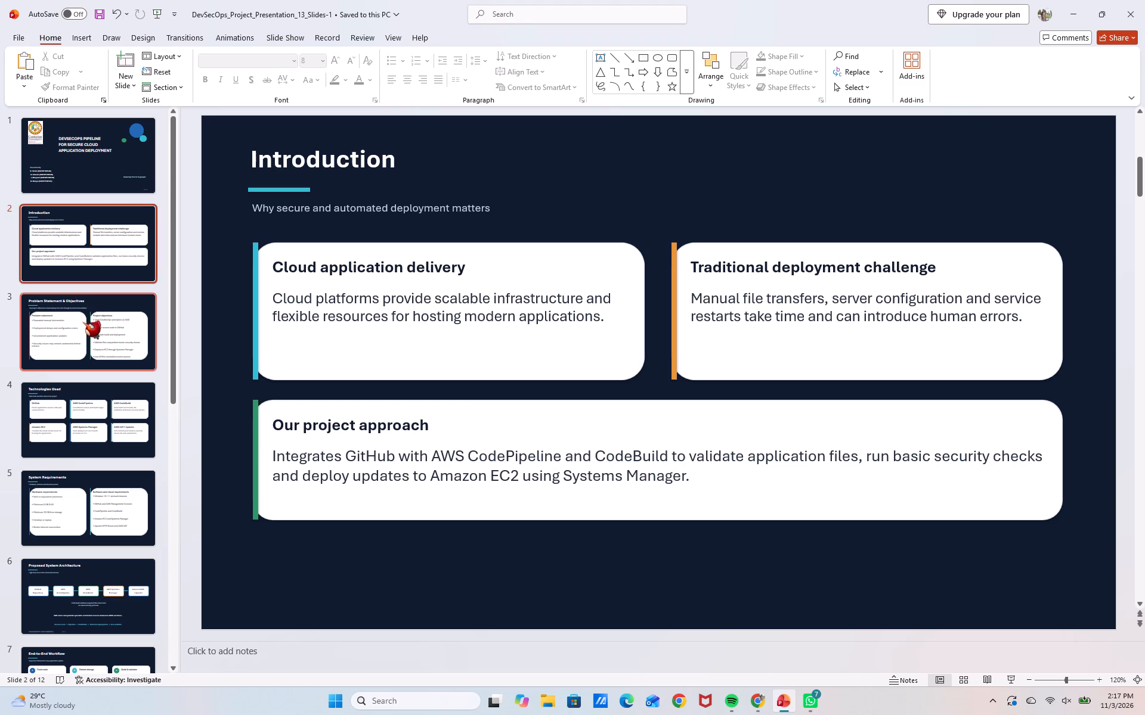
Delete the project presentation footer with its page number from the Proposed System Architecture slide.
{"action": "left_click", "coordinate": [89, 160]}
{"action": "left_click", "coordinate": [106, 274]}
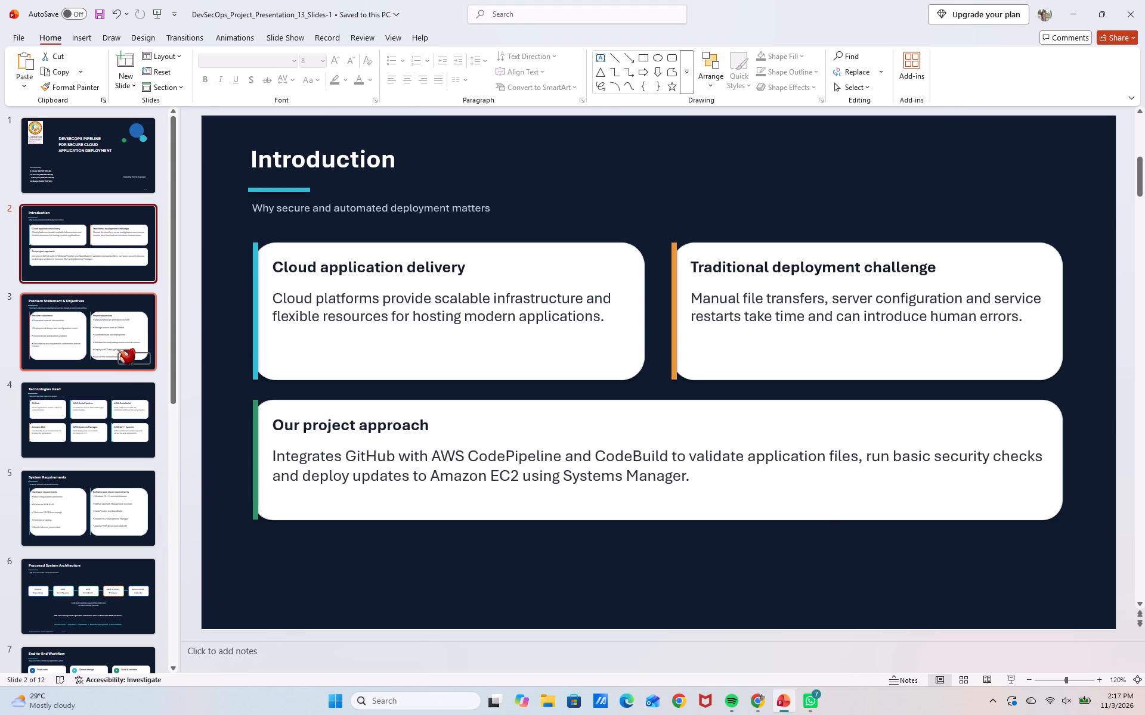
{"action": "left_click", "coordinate": [116, 416]}
{"action": "left_click", "coordinate": [121, 487]}
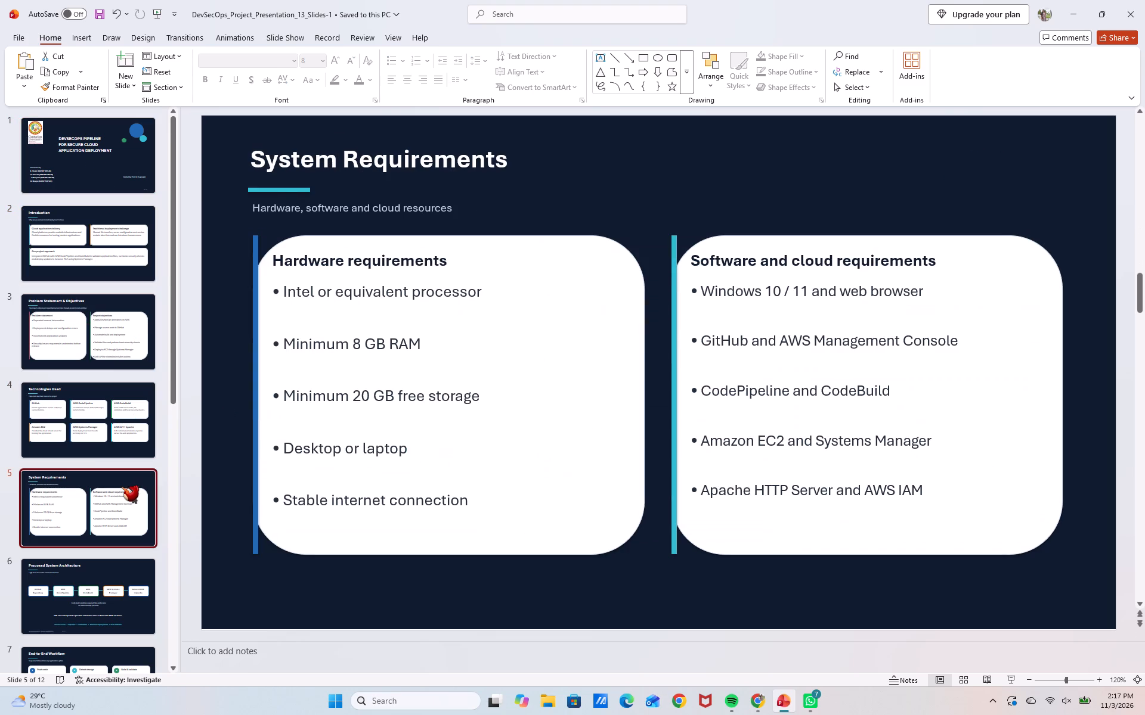
{"action": "left_click", "coordinate": [117, 579]}
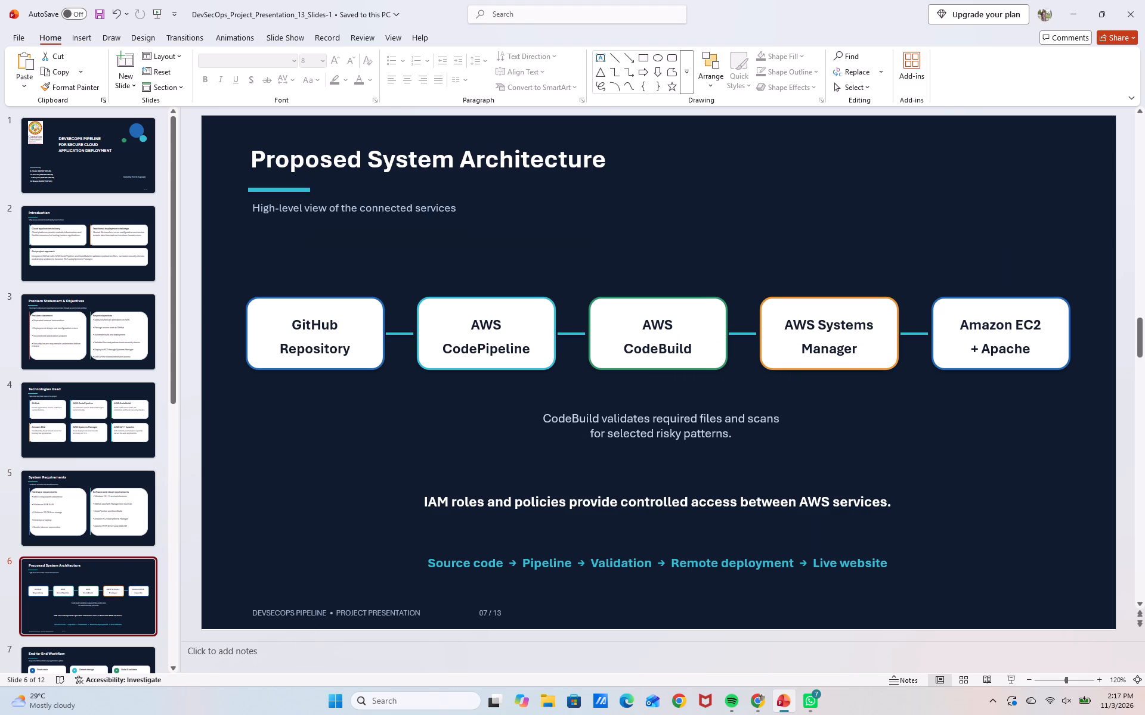
{"action": "left_click", "coordinate": [311, 611]}
{"action": "key", "text": "BackSpace"}
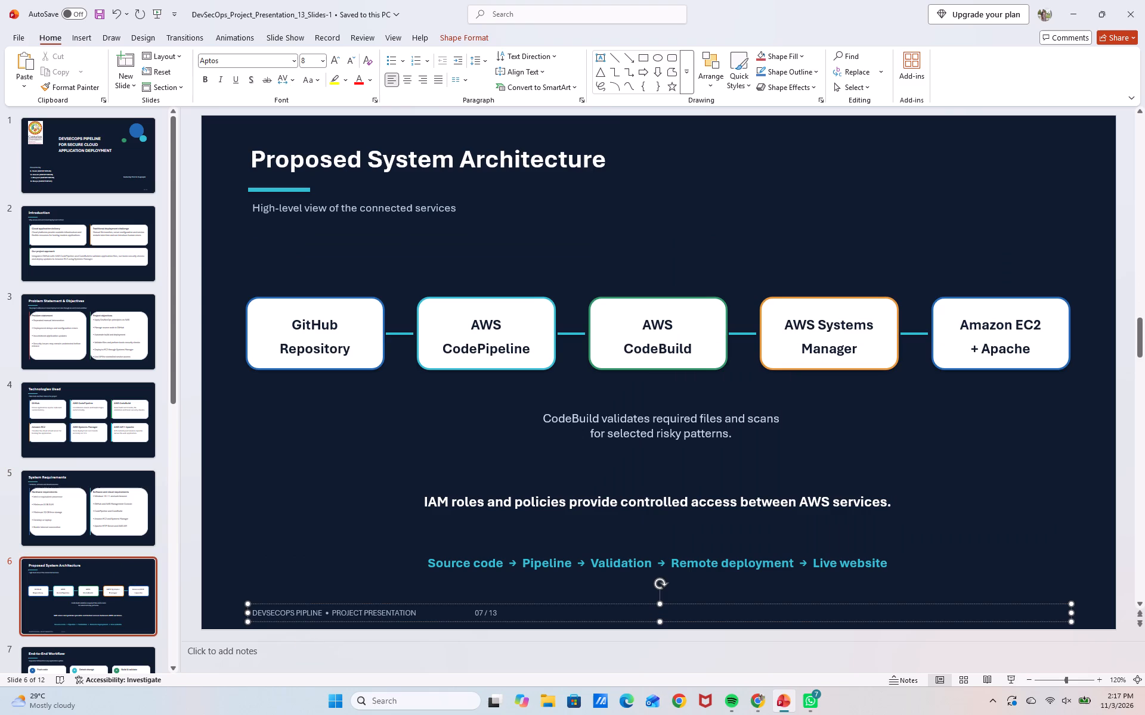
{"action": "key", "text": "BackSpace"}
{"action": "left_click", "coordinate": [375, 613]}
{"action": "left_click", "coordinate": [538, 616]}
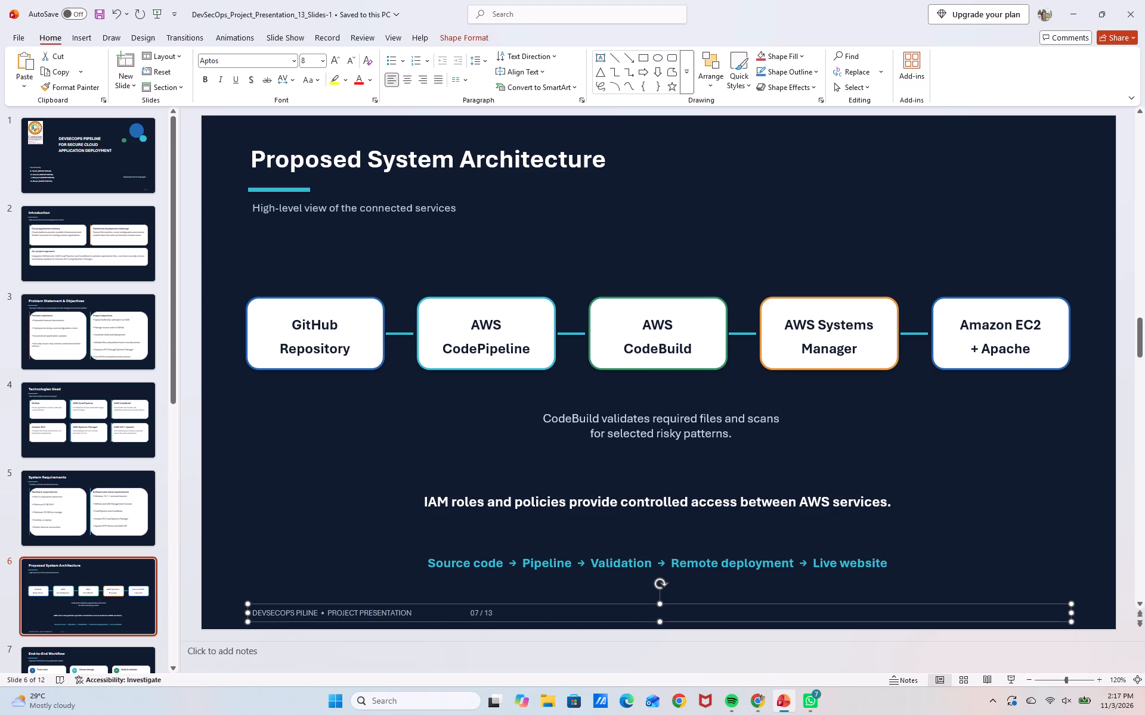
{"action": "key", "text": "BackSpace"}
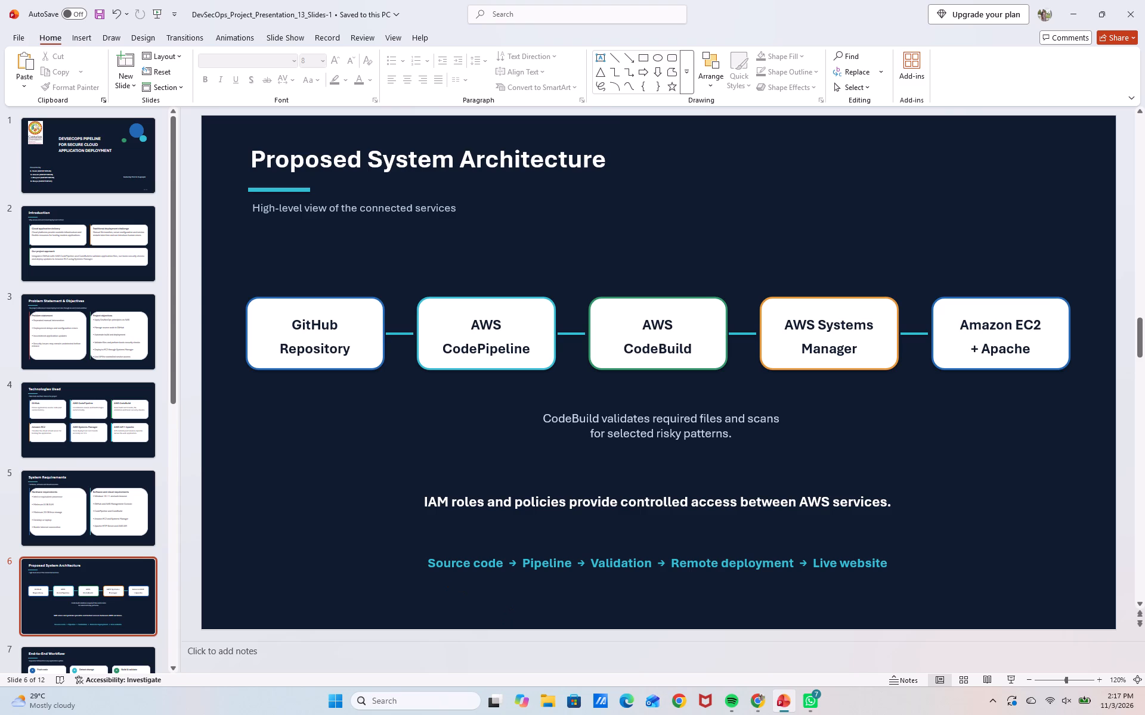
Add a filled round bullet sized 130% of text to the "High-level view of the connected services" subtitle on the Proposed System Architecture slide.
{"action": "left_click", "coordinate": [456, 206]}
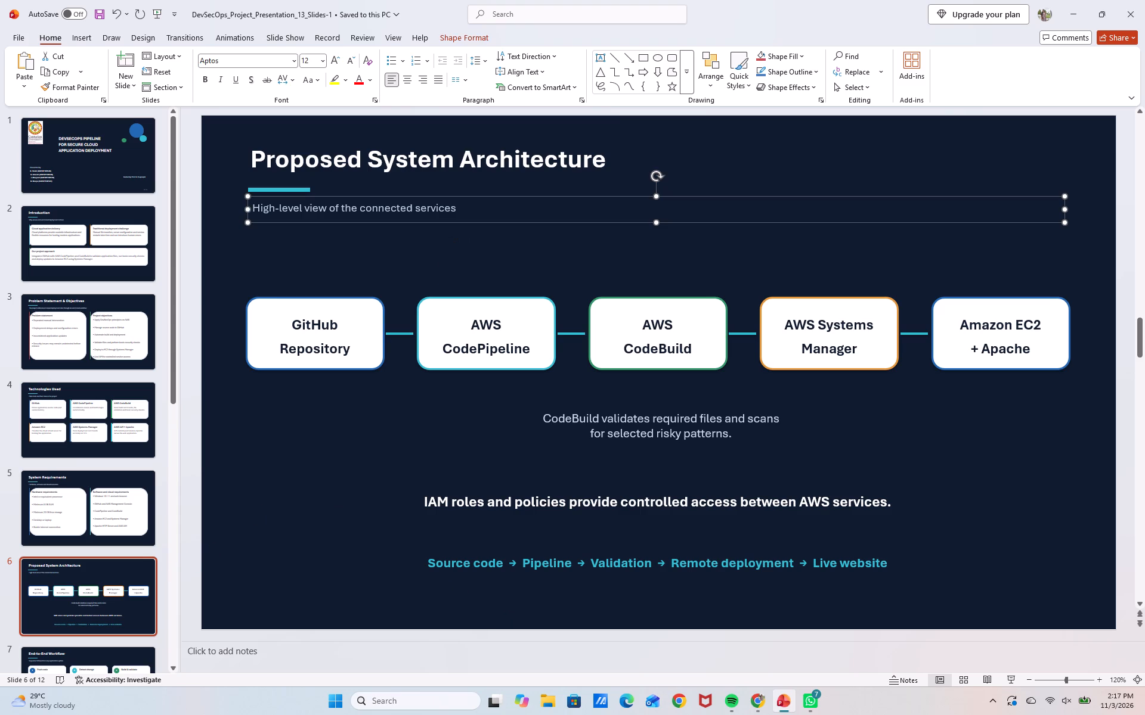
{"action": "left_click", "coordinate": [447, 247]}
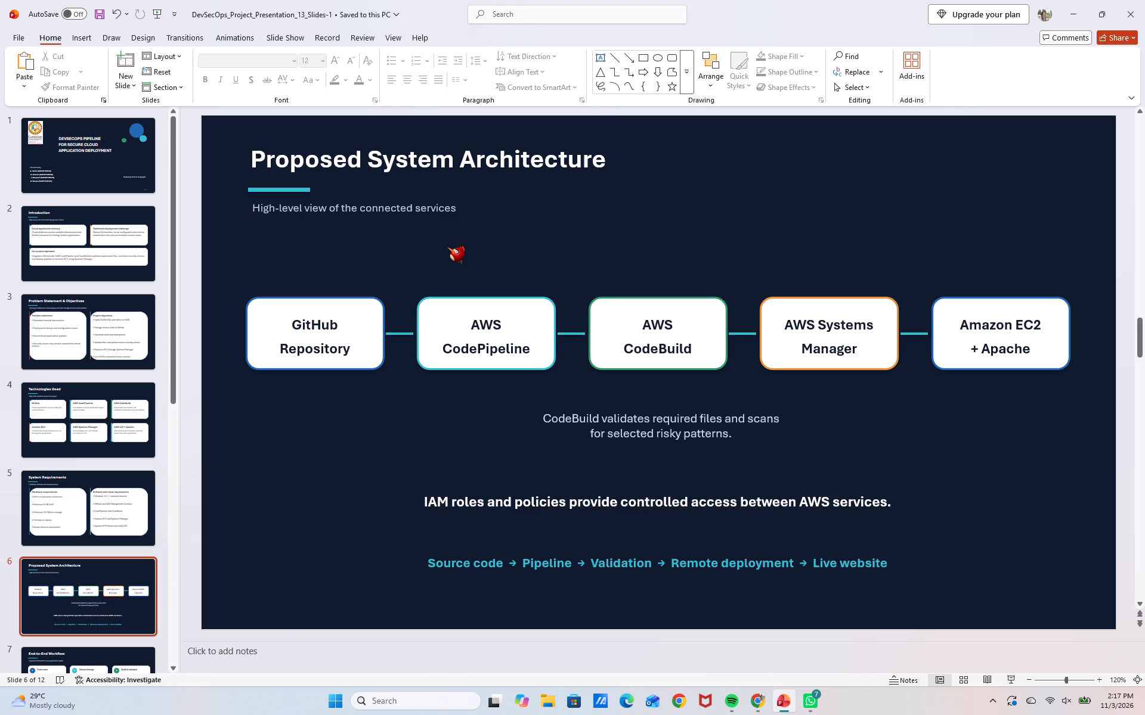
{"action": "left_click", "coordinate": [468, 196]}
{"action": "left_click_drag", "start_coordinate": [451, 206], "coordinate": [456, 209]}
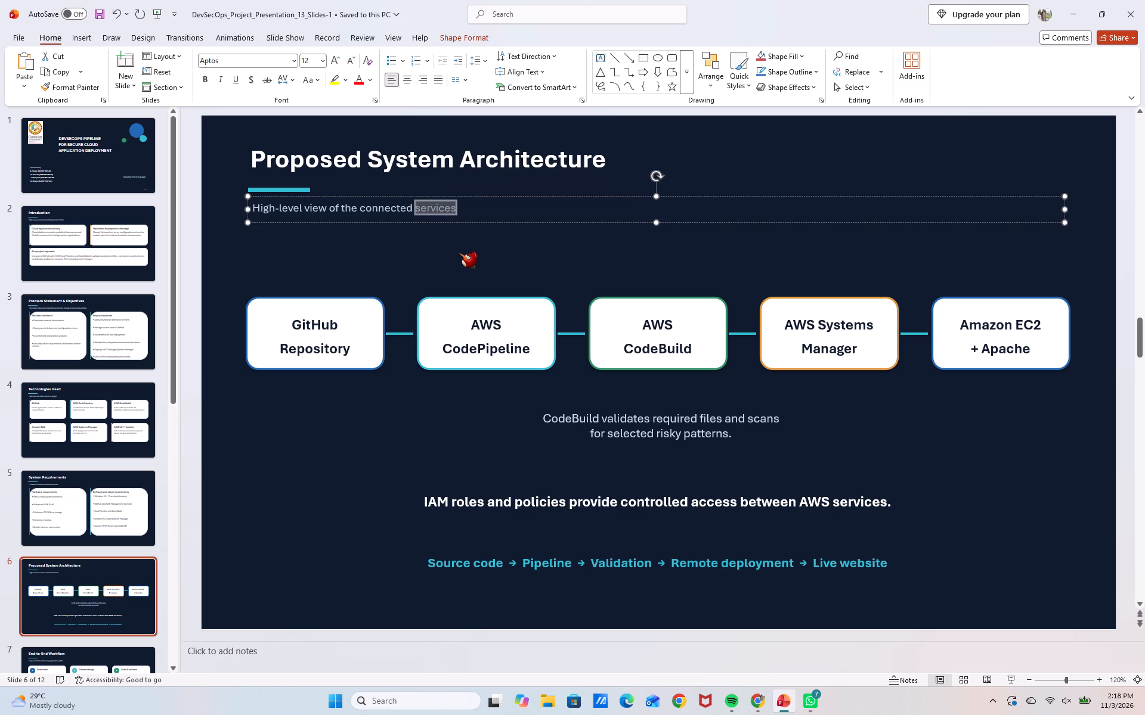
{"action": "left_click", "coordinate": [459, 259]}
{"action": "left_click", "coordinate": [459, 212]}
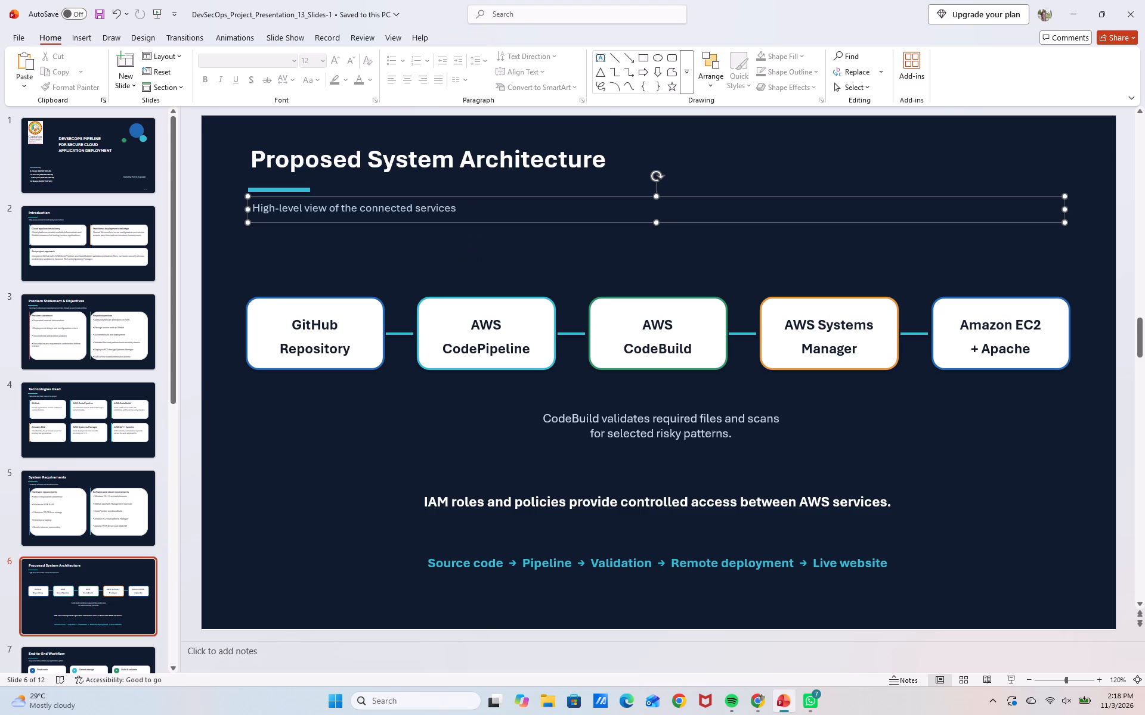
{"action": "left_click_drag", "start_coordinate": [456, 212], "coordinate": [281, 216]}
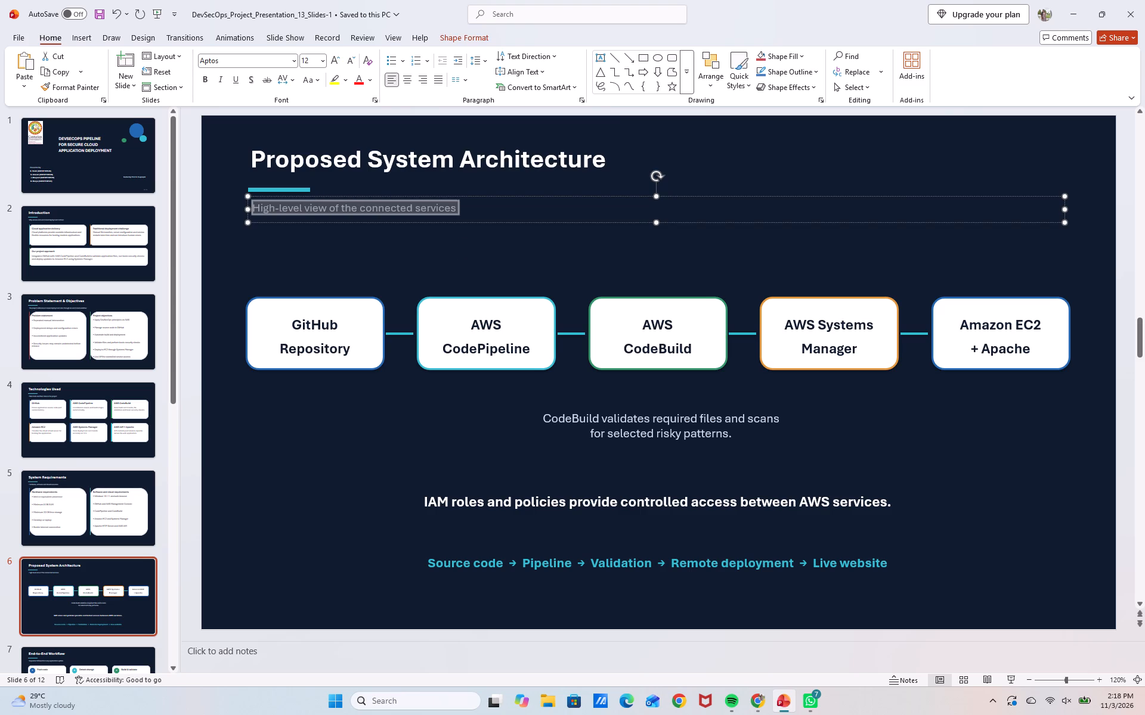
{"action": "left_click_drag", "start_coordinate": [281, 216], "coordinate": [258, 220]}
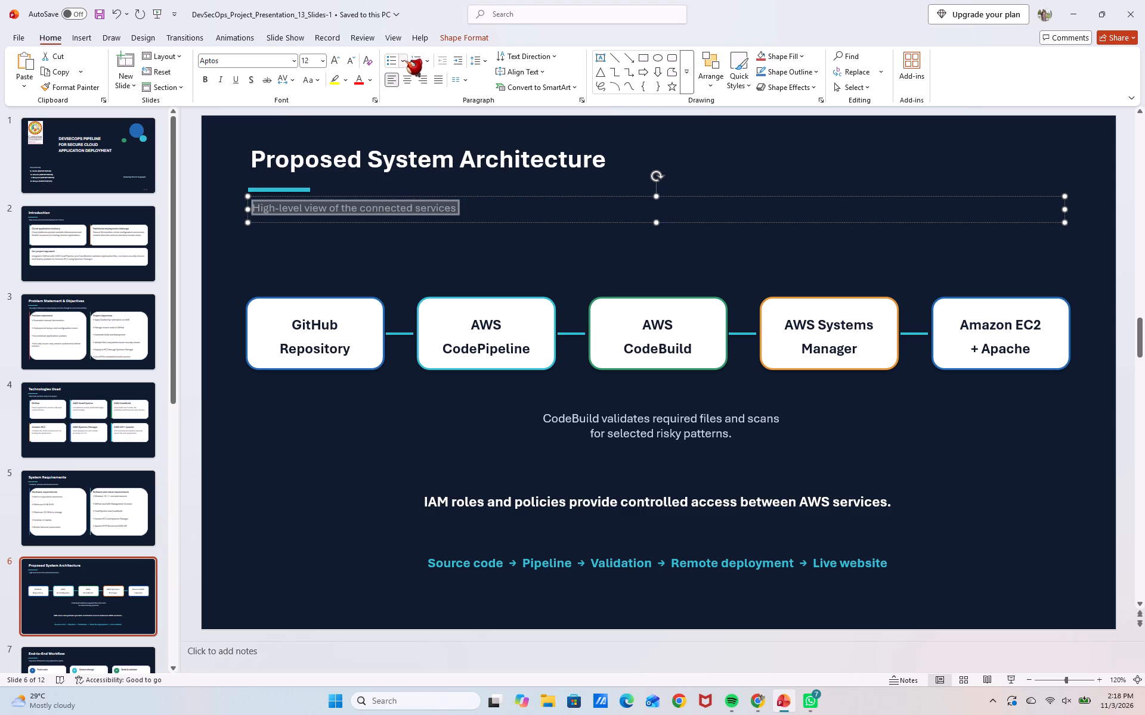
{"action": "left_click", "coordinate": [403, 60]}
{"action": "left_click", "coordinate": [421, 234]}
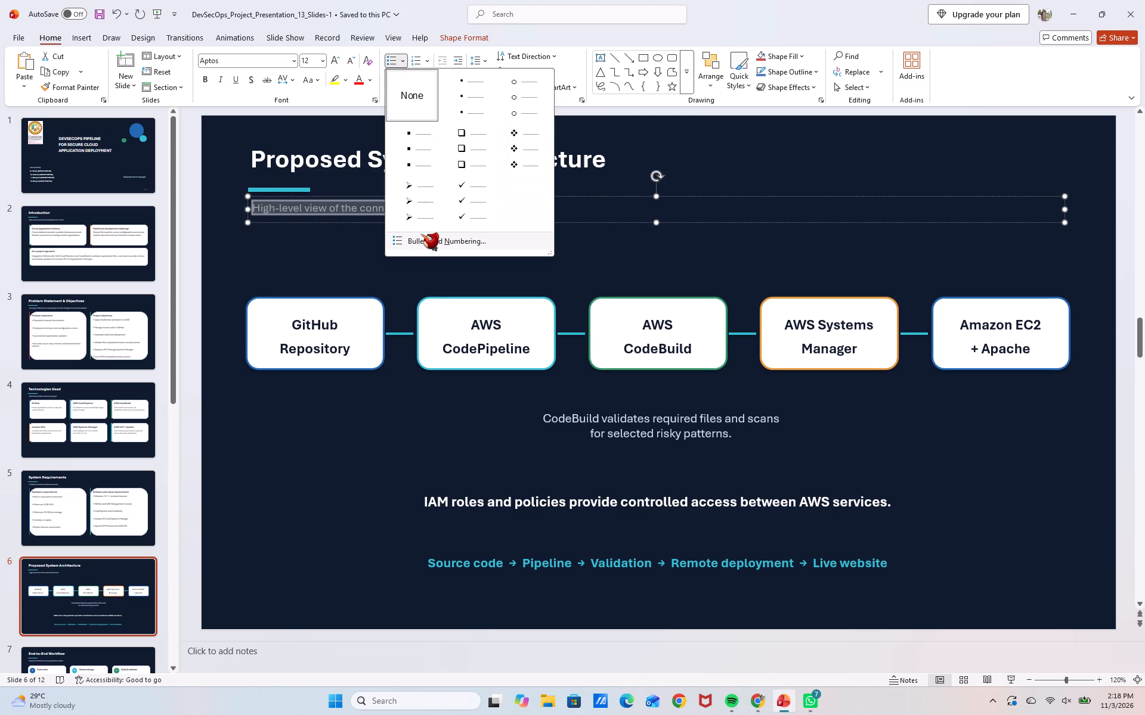
{"action": "left_click", "coordinate": [537, 316]}
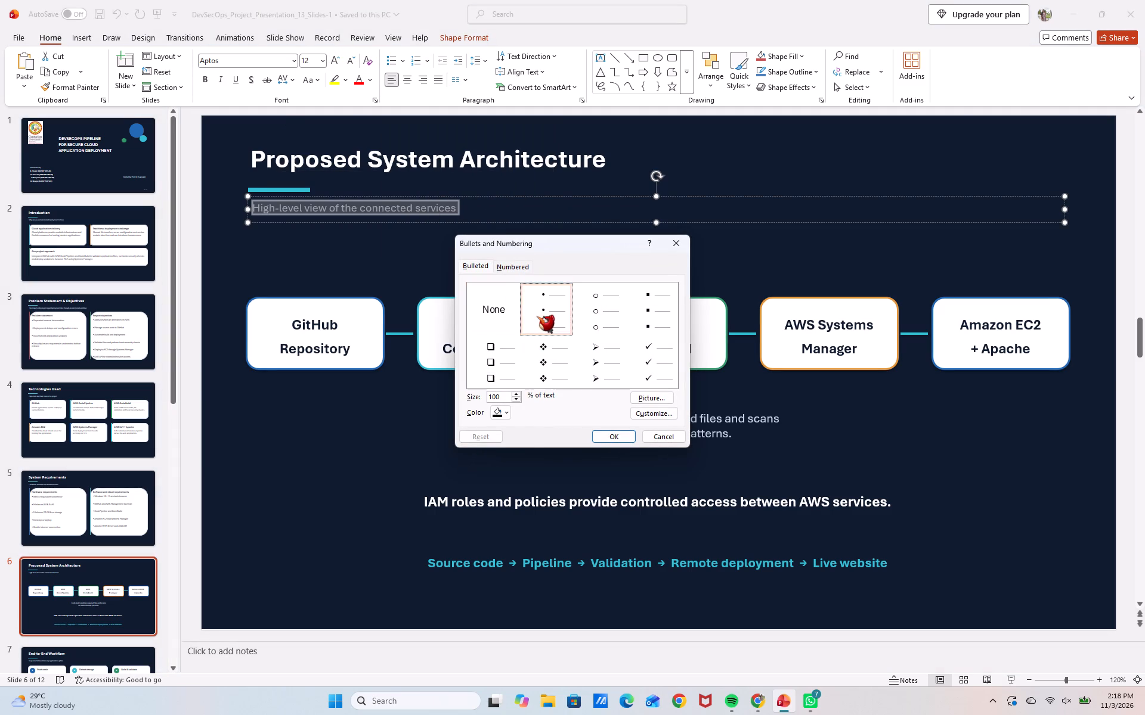
{"action": "left_click", "coordinate": [502, 399]}
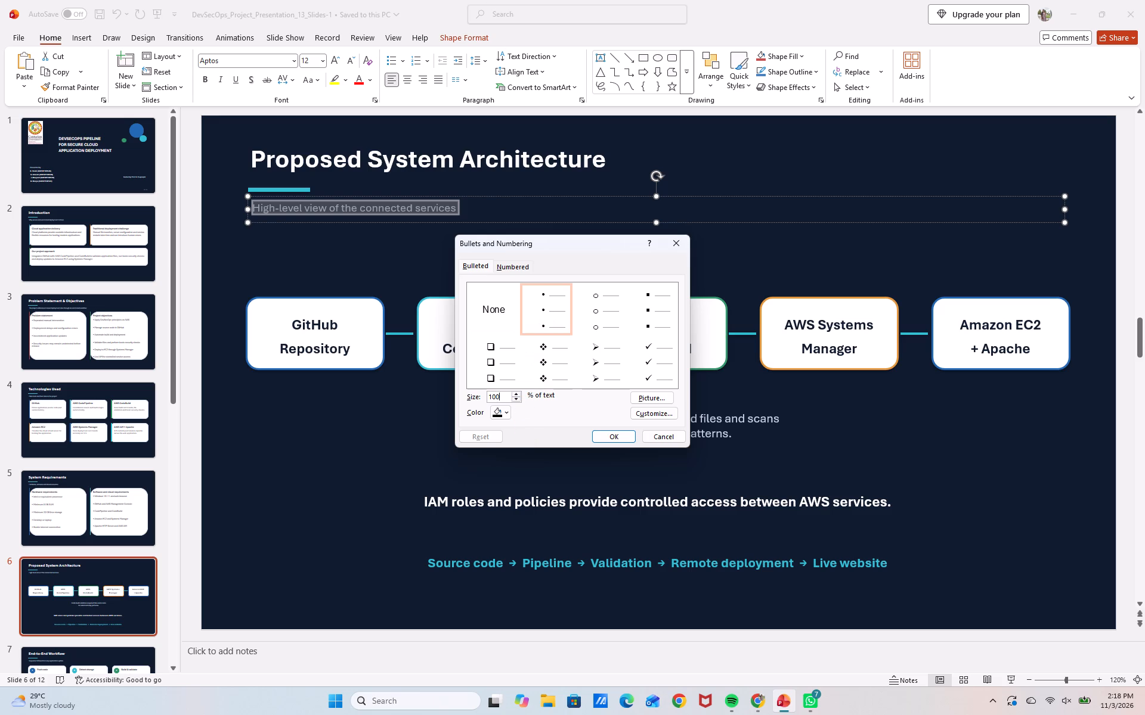
{"action": "key", "text": "BackSpace"}
{"action": "key", "text": "BackSpace"}
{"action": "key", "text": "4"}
{"action": "key", "text": "BackSpace"}
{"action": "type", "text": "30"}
{"action": "left_click", "coordinate": [608, 431]}
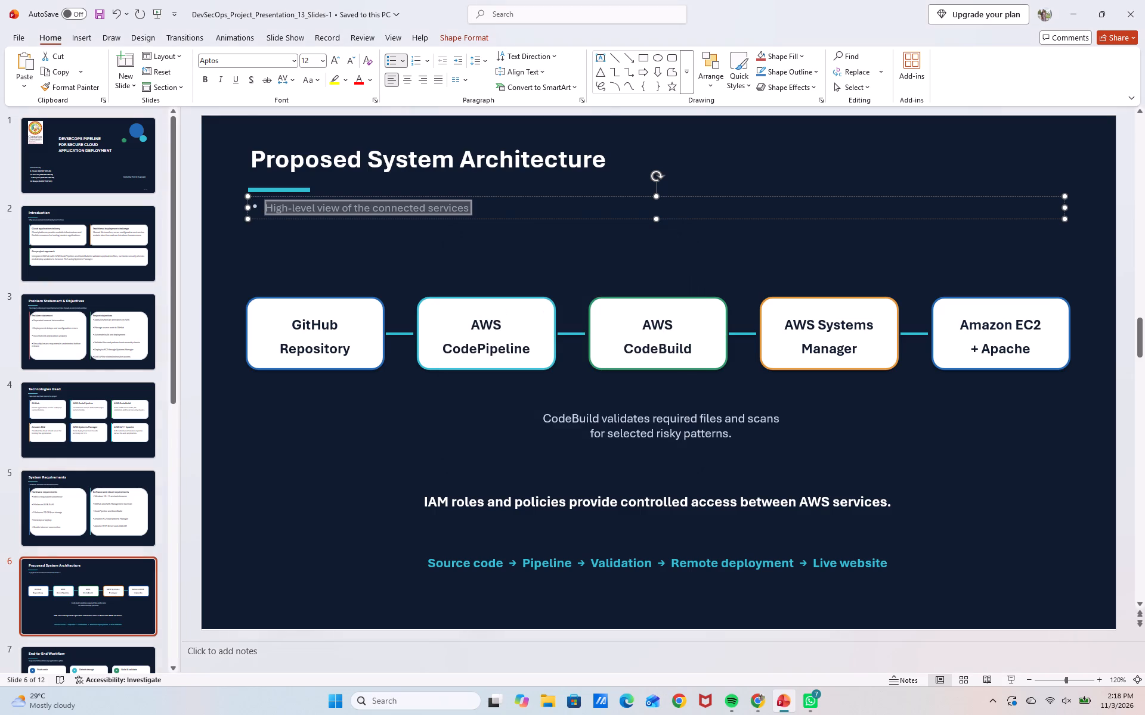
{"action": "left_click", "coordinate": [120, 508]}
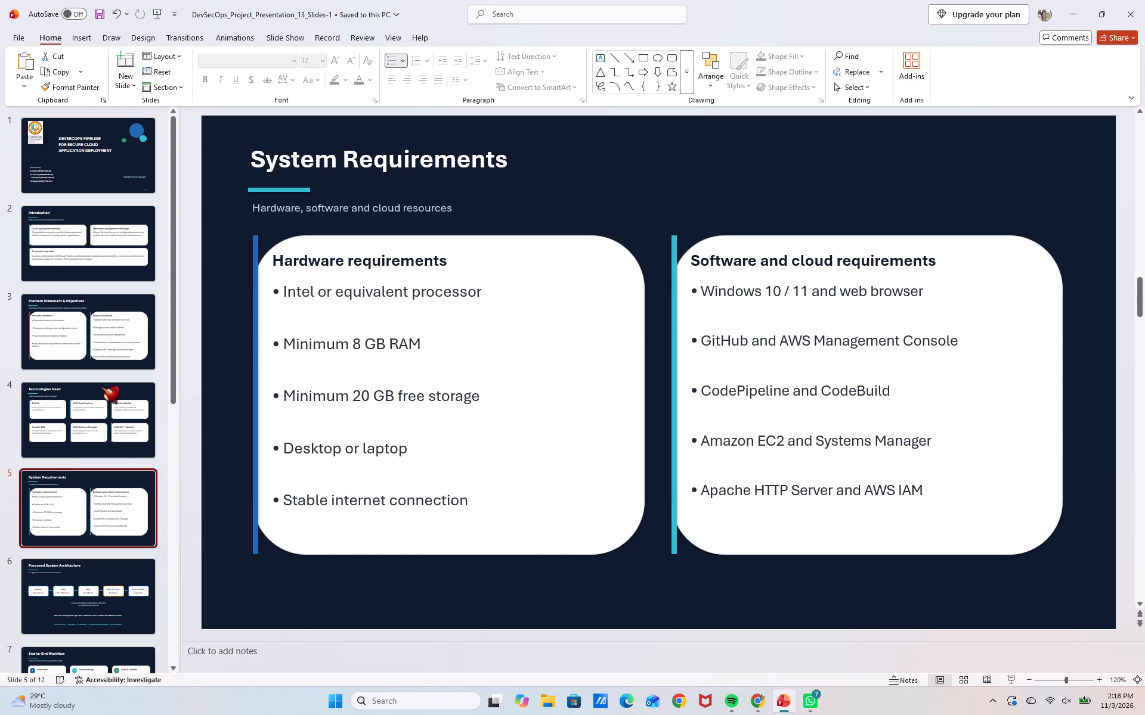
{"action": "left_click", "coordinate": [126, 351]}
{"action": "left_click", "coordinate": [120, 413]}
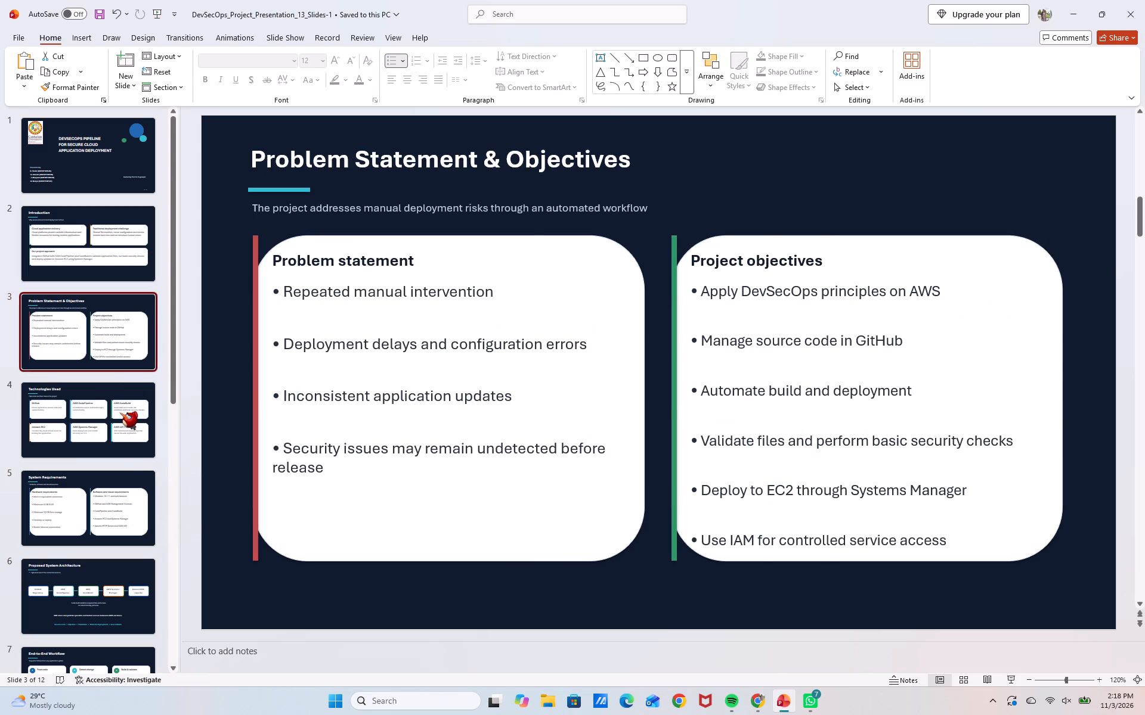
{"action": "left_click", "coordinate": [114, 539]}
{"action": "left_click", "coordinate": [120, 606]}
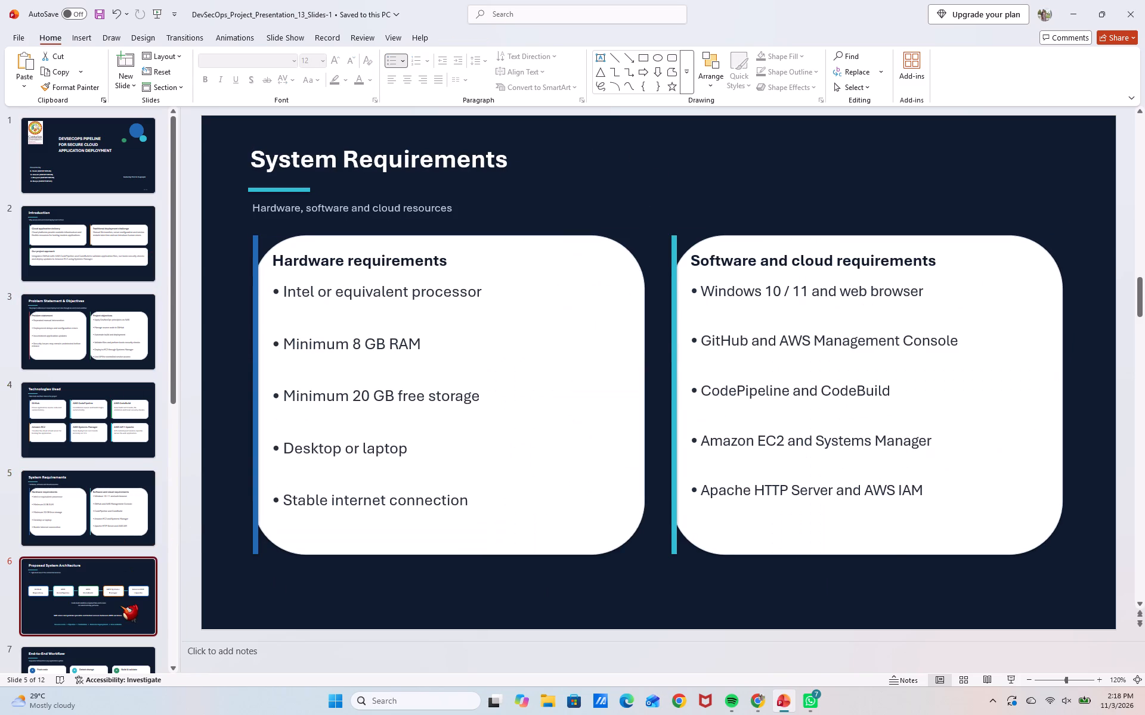
Delete the project presentation footer with its page number from the End-to-End Workflow slide.
{"action": "scroll", "coordinate": [137, 648], "scroll_direction": "down", "scroll_amount": 1}
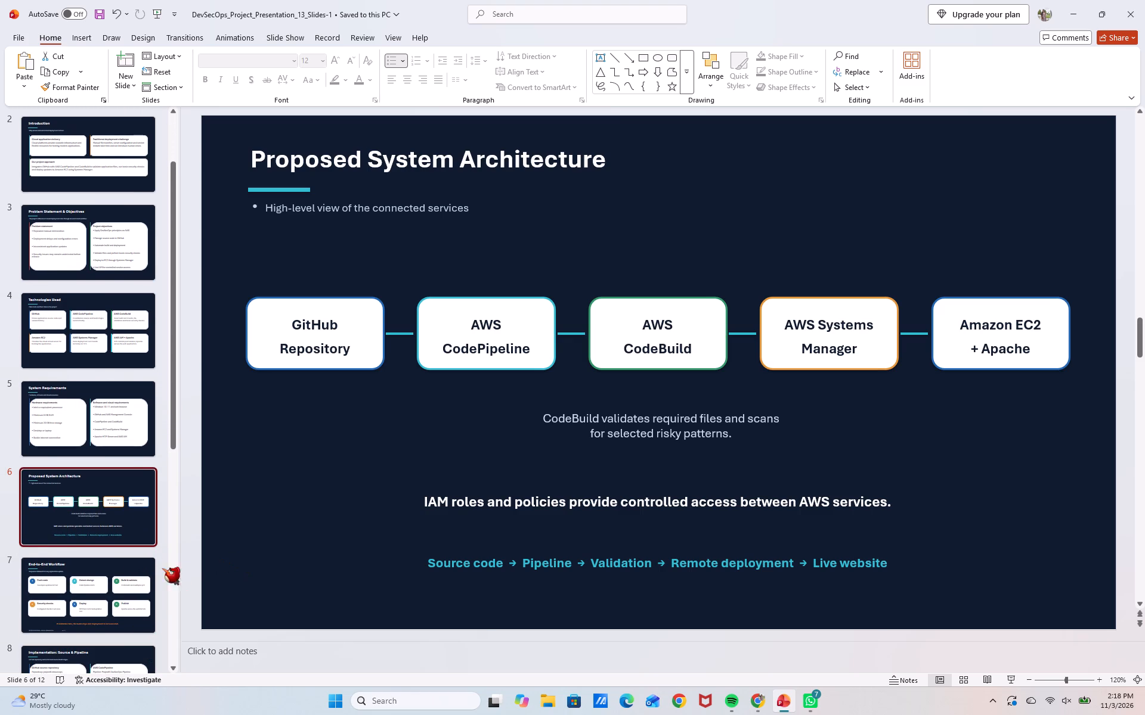
{"action": "left_click", "coordinate": [141, 592]}
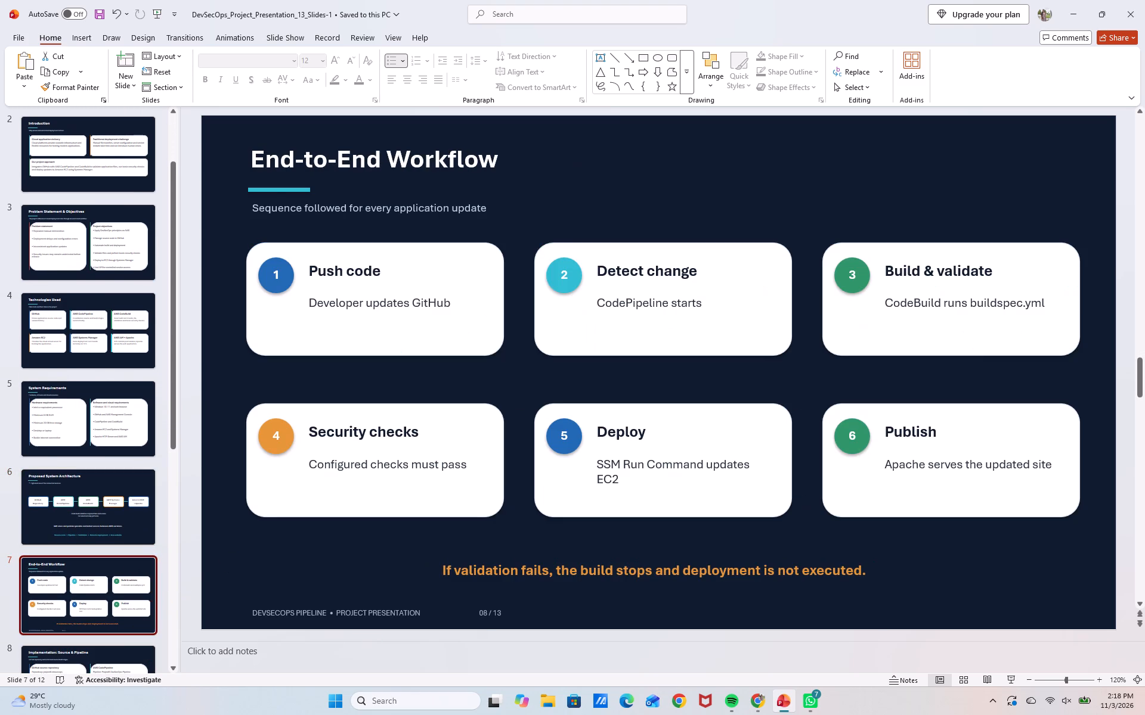
{"action": "left_click", "coordinate": [370, 619]}
{"action": "key", "text": "BackSpace"}
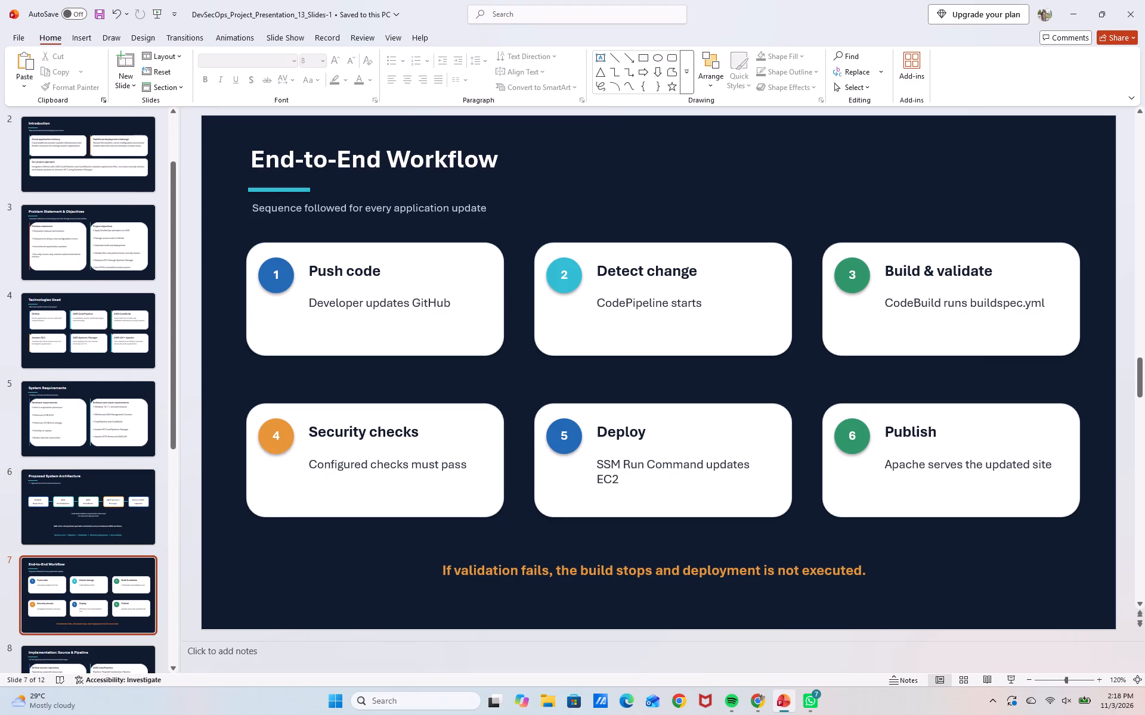
Delete the project presentation footer with its page number from the Implementation: Source & Pipeline slide.
{"action": "scroll", "coordinate": [106, 621], "scroll_direction": "down", "scroll_amount": 1}
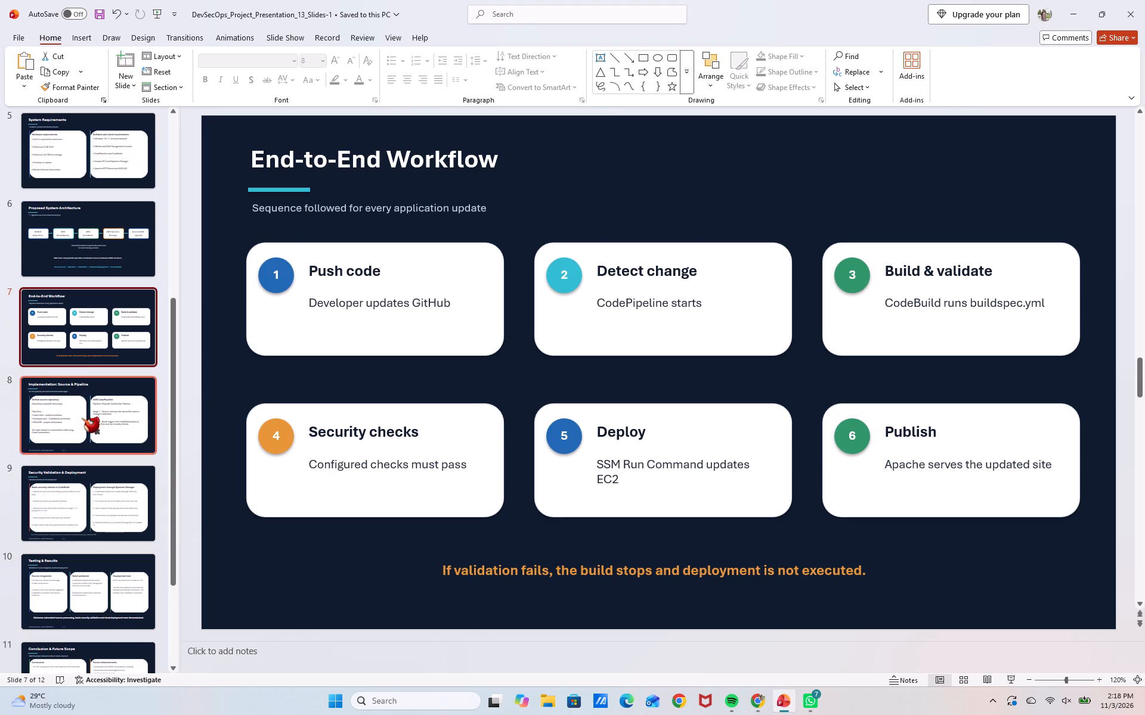
{"action": "left_click", "coordinate": [83, 415]}
{"action": "left_click", "coordinate": [312, 611]}
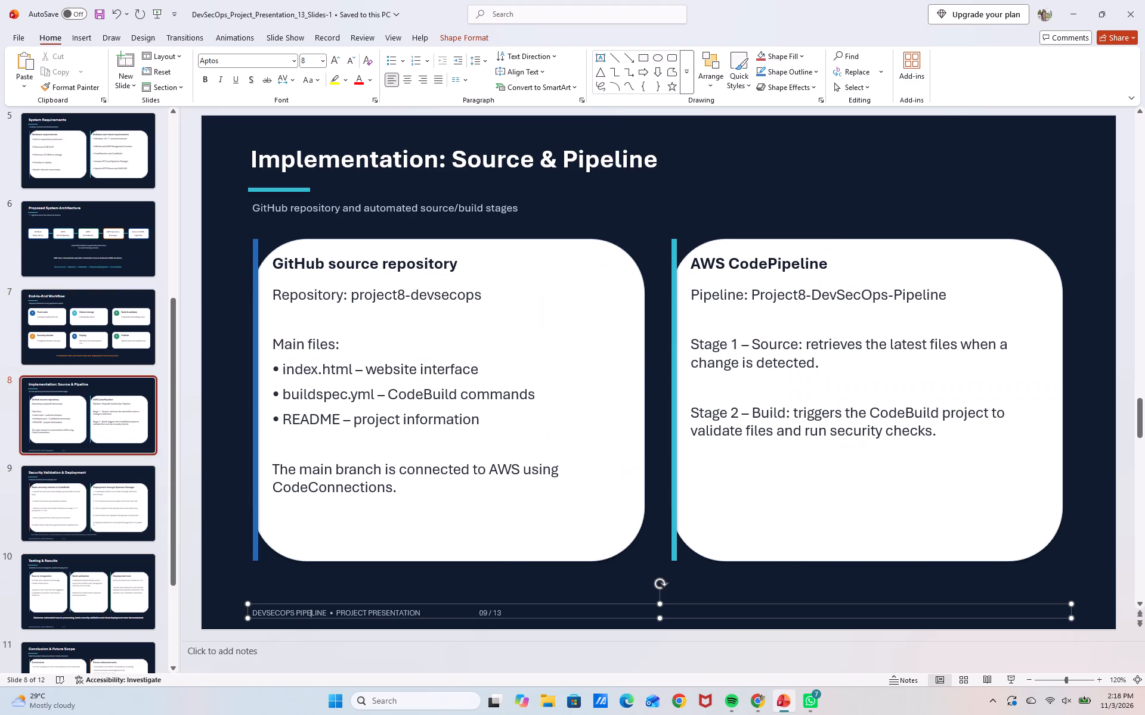
{"action": "key", "text": "BackSpace"}
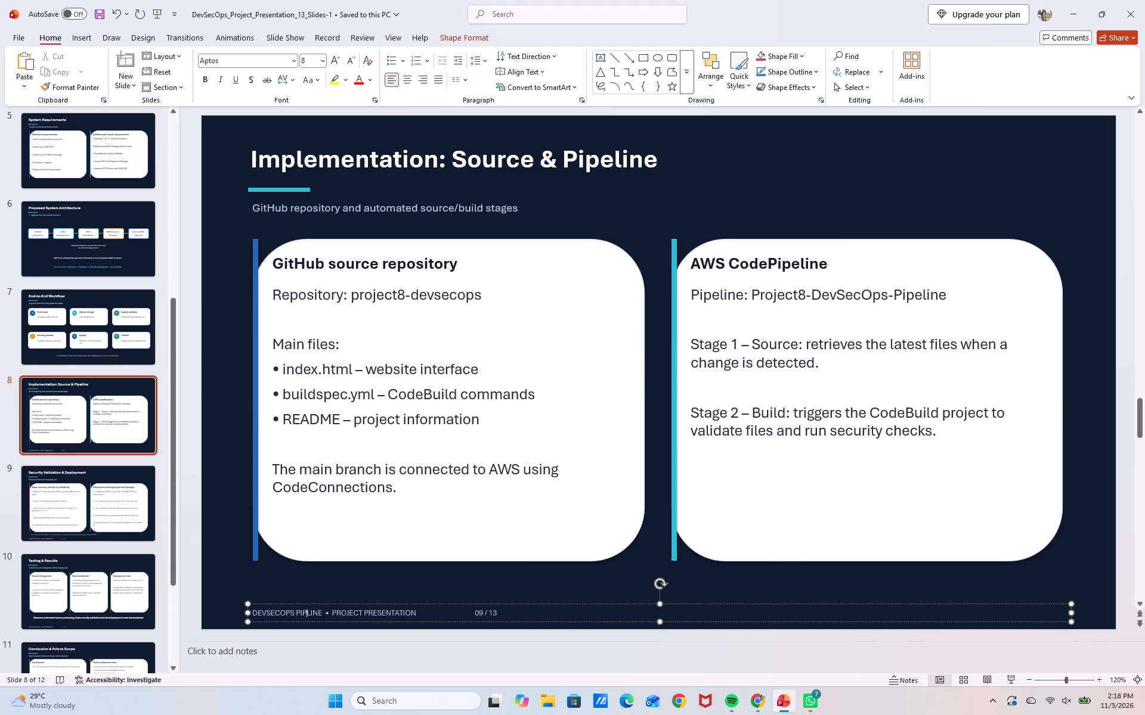
{"action": "left_click", "coordinate": [346, 625]}
{"action": "key", "text": "BackSpace"}
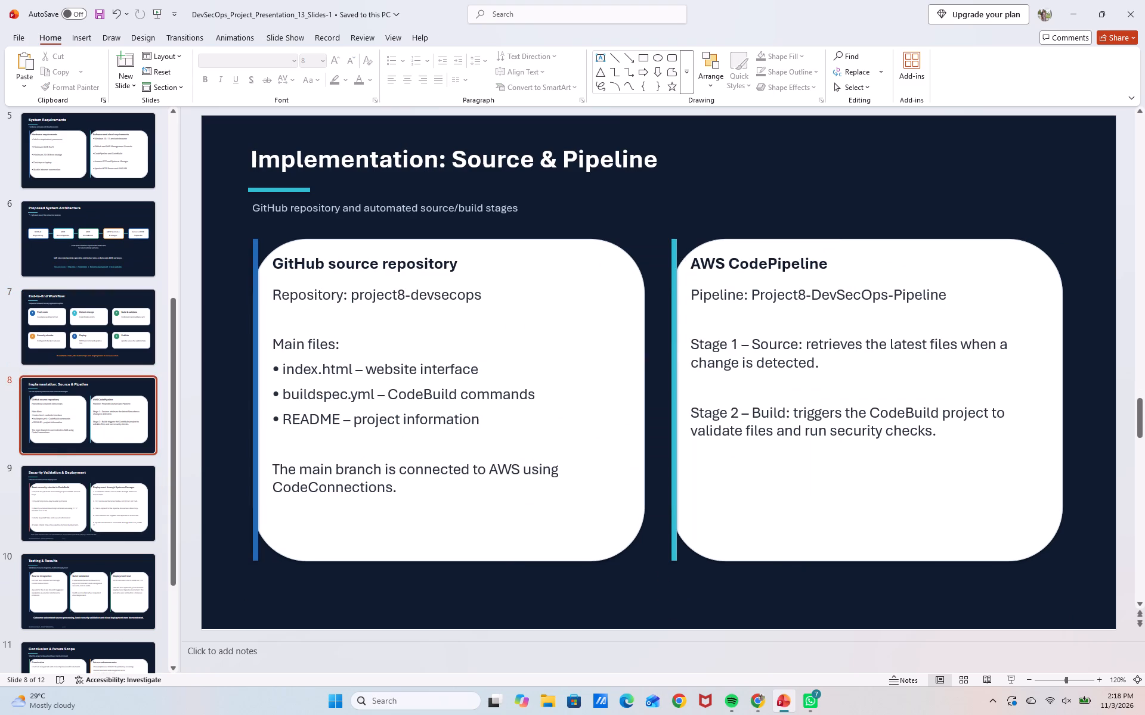
Delete the project presentation footer with its page number from the Security Validation & Deployment slide.
{"action": "left_click", "coordinate": [77, 536]}
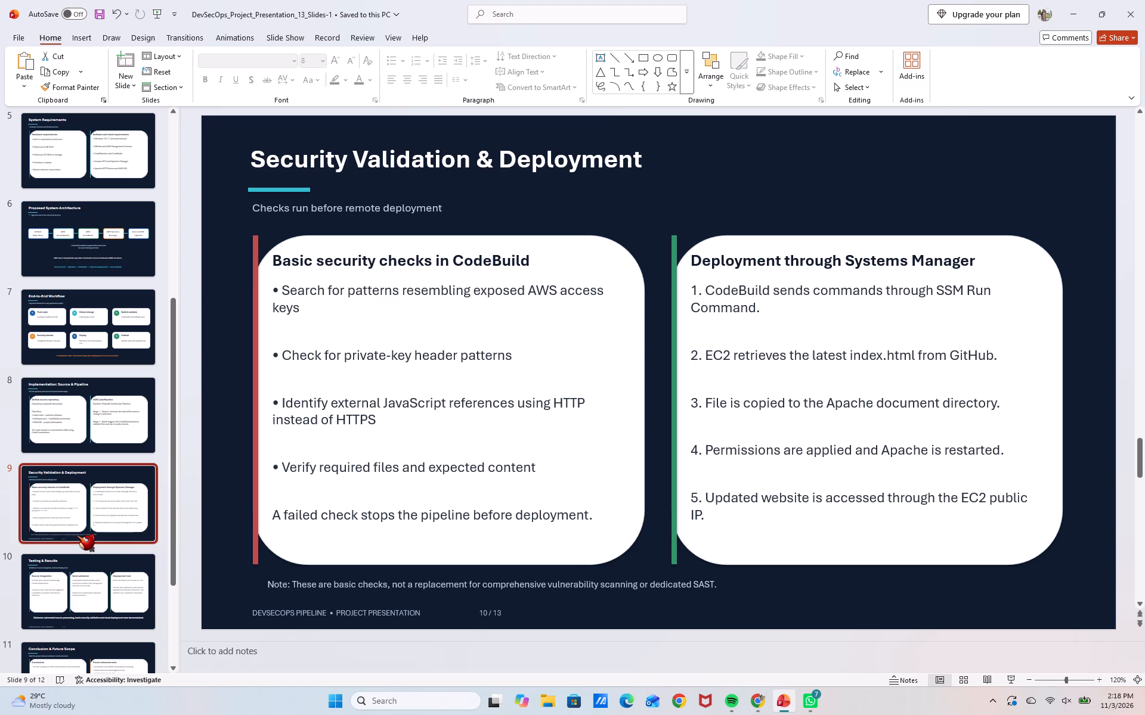
{"action": "left_click", "coordinate": [305, 621]}
{"action": "key", "text": "BackSpace"}
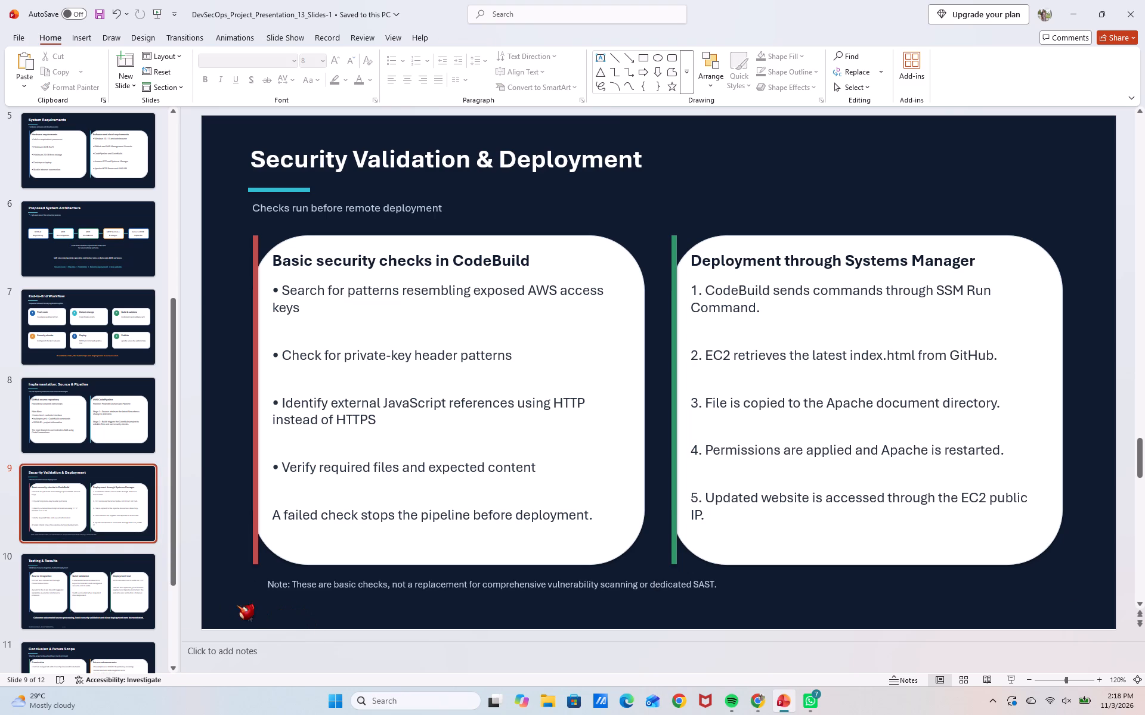
Delete the project presentation footer with its page number from the Testing & Results slide.
{"action": "left_click", "coordinate": [142, 605]}
{"action": "double_click", "coordinate": [335, 619]}
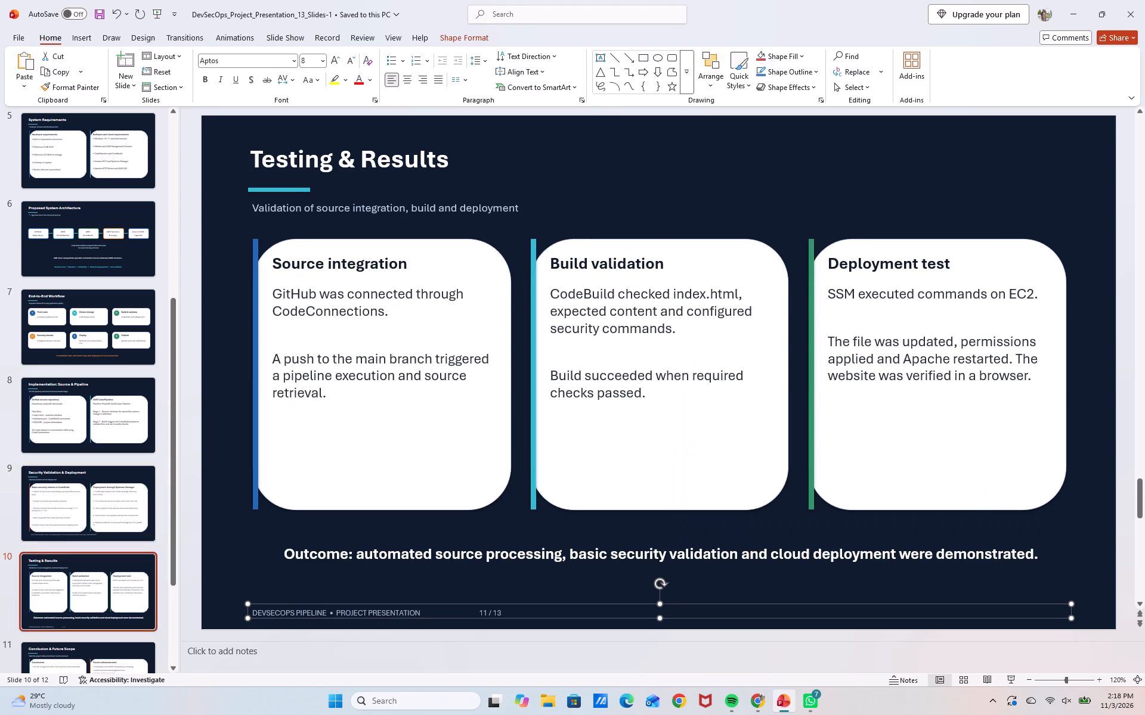
{"action": "key", "text": "BackSpace"}
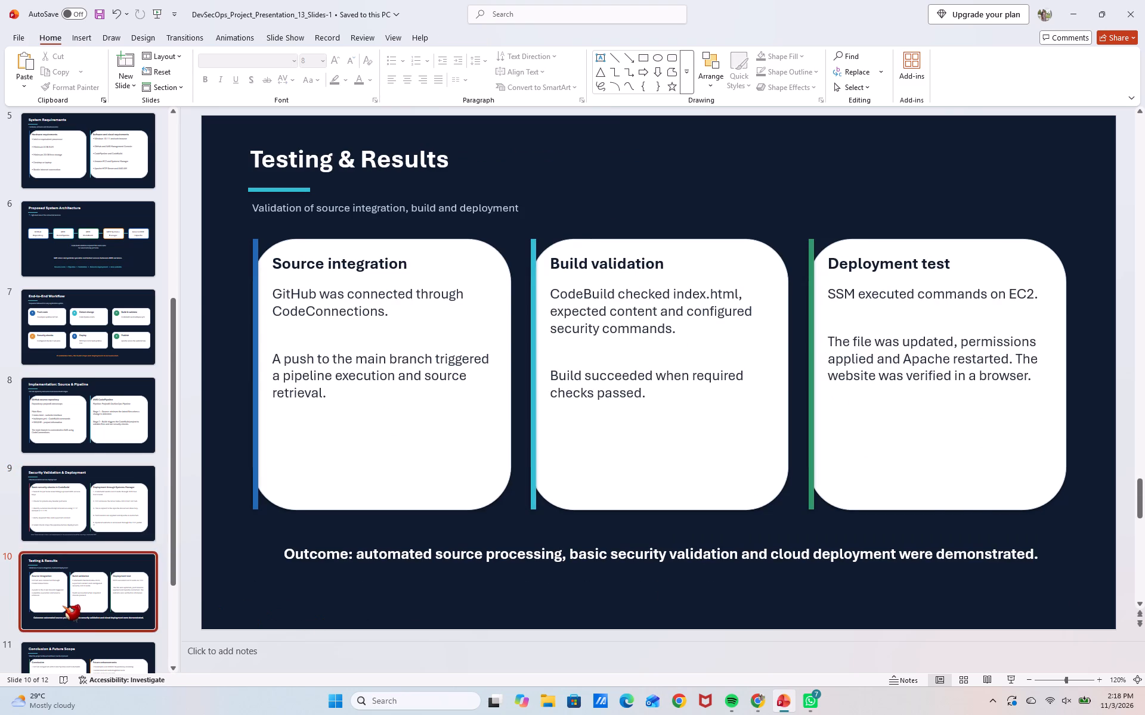
Delete the project presentation footer with its page number from the Conclusion & Future Scope slide.
{"action": "scroll", "coordinate": [63, 606], "scroll_direction": "down", "scroll_amount": 1}
{"action": "left_click", "coordinate": [69, 579]}
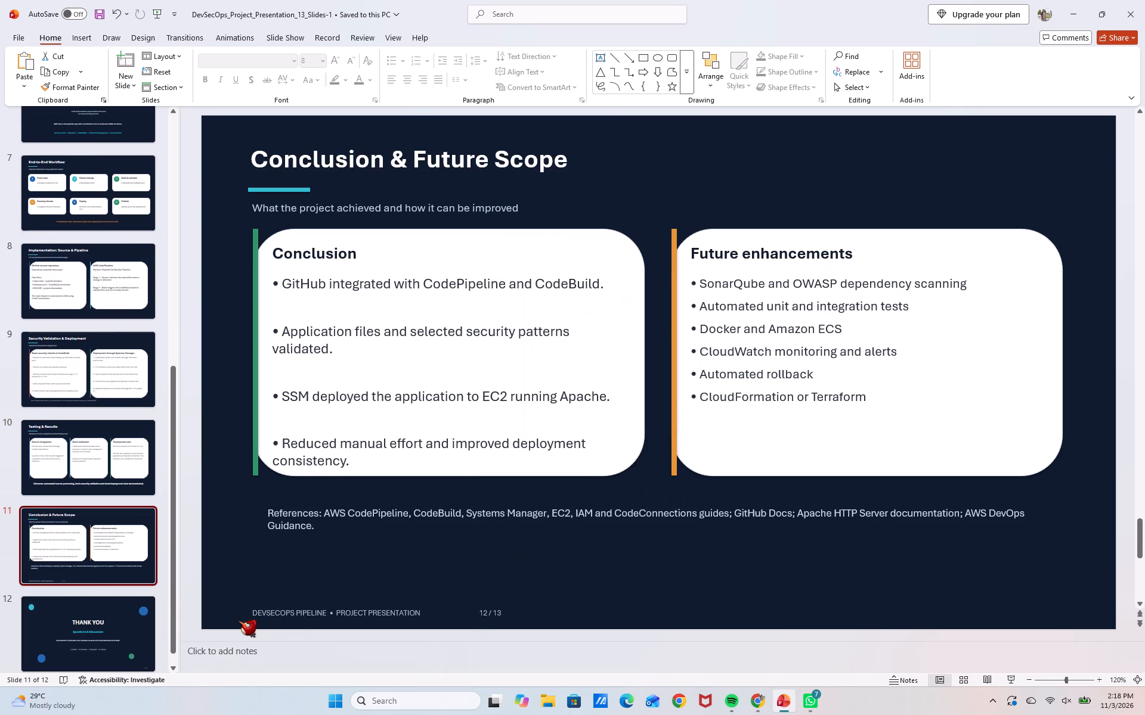
{"action": "left_click", "coordinate": [278, 607]}
{"action": "key", "text": "BackSpace"}
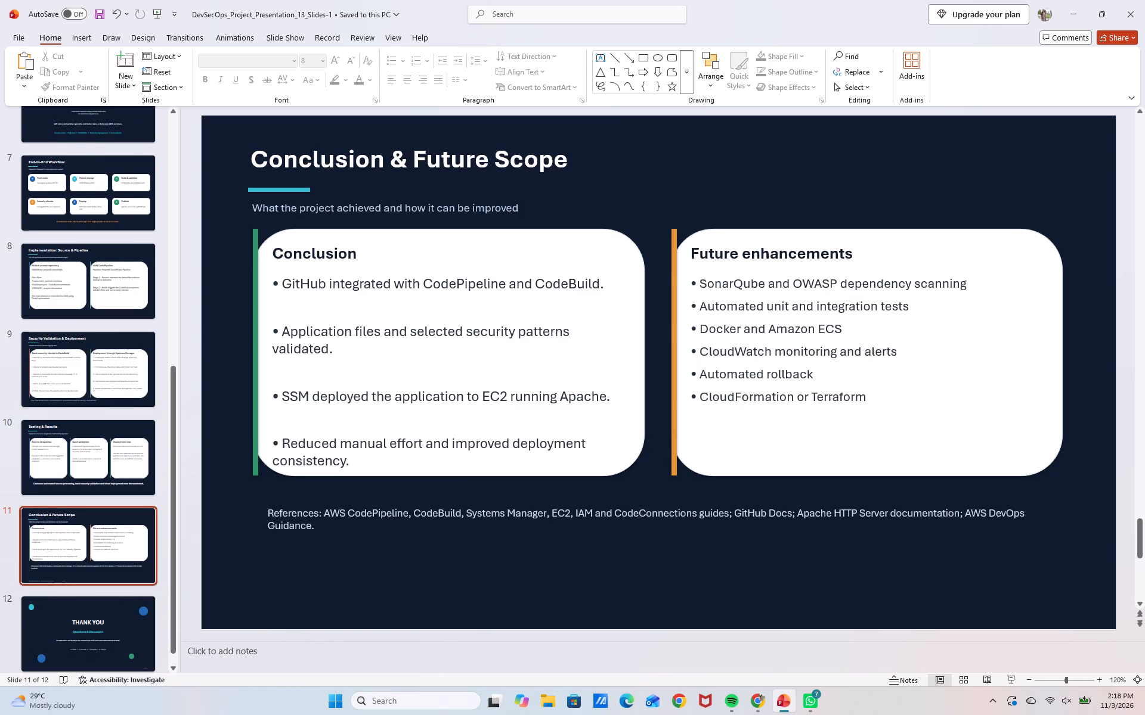
Delete the "Questions & Discussion" text, the project title line and the team names line from the THANK YOU slide.
{"action": "left_click", "coordinate": [129, 621]}
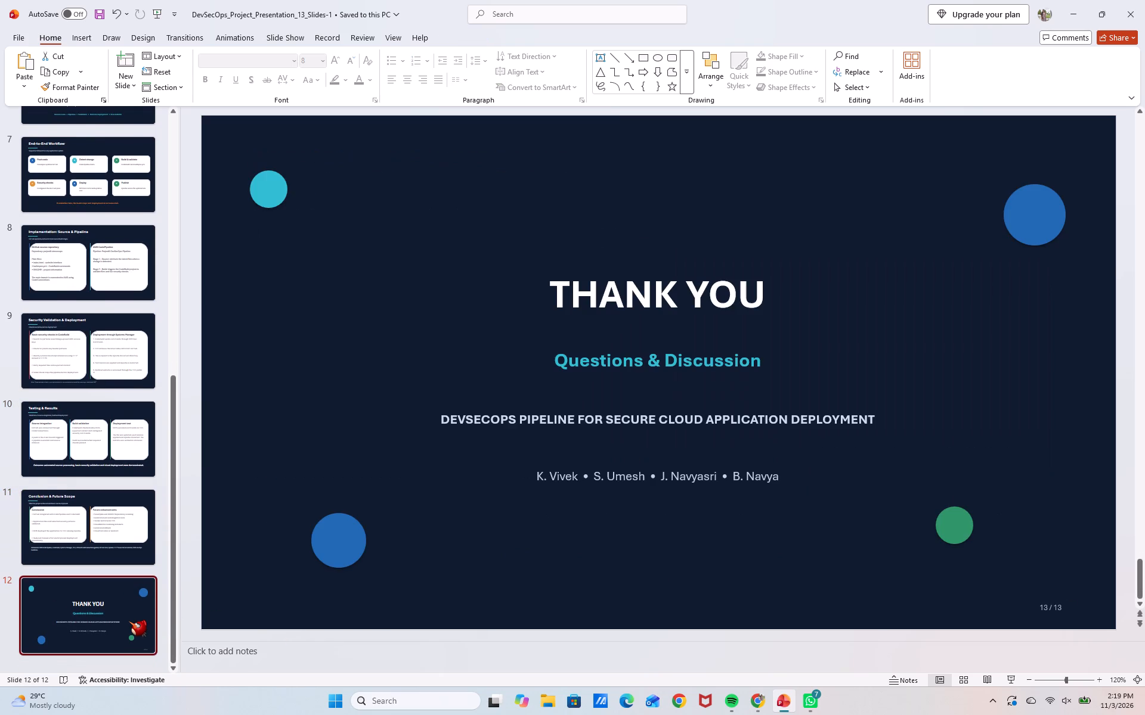
{"action": "left_click", "coordinate": [591, 366]}
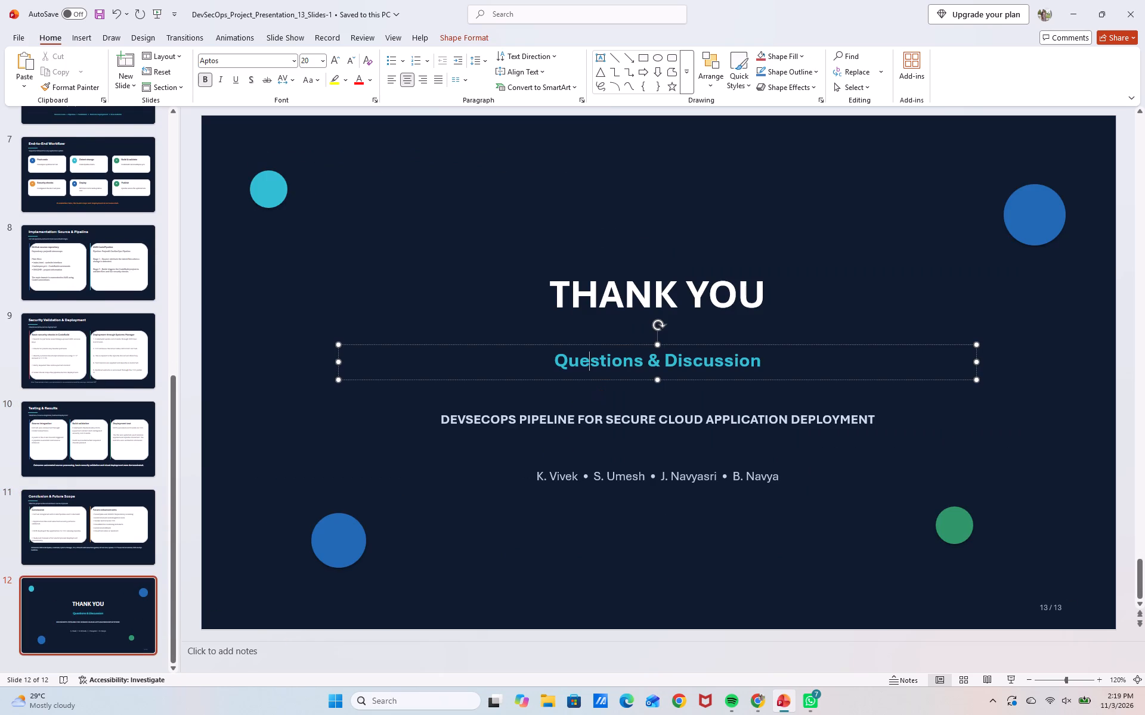
{"action": "left_click", "coordinate": [600, 372]}
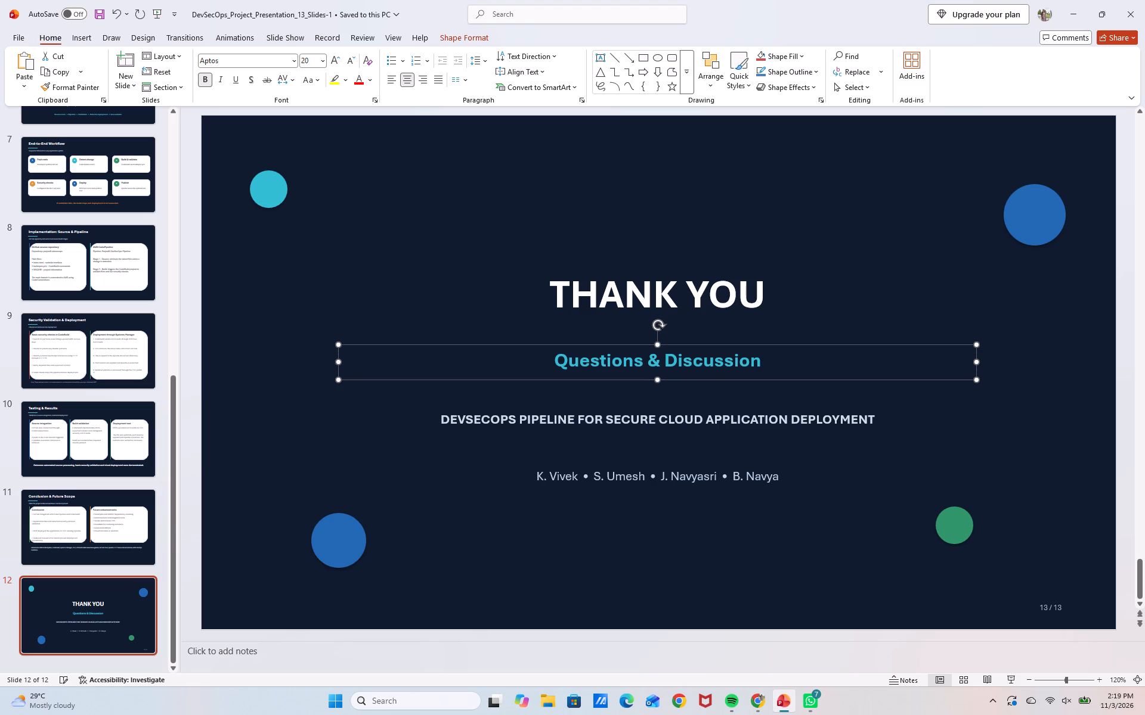
{"action": "key", "text": "BackSpace"}
{"action": "left_click", "coordinate": [599, 414]}
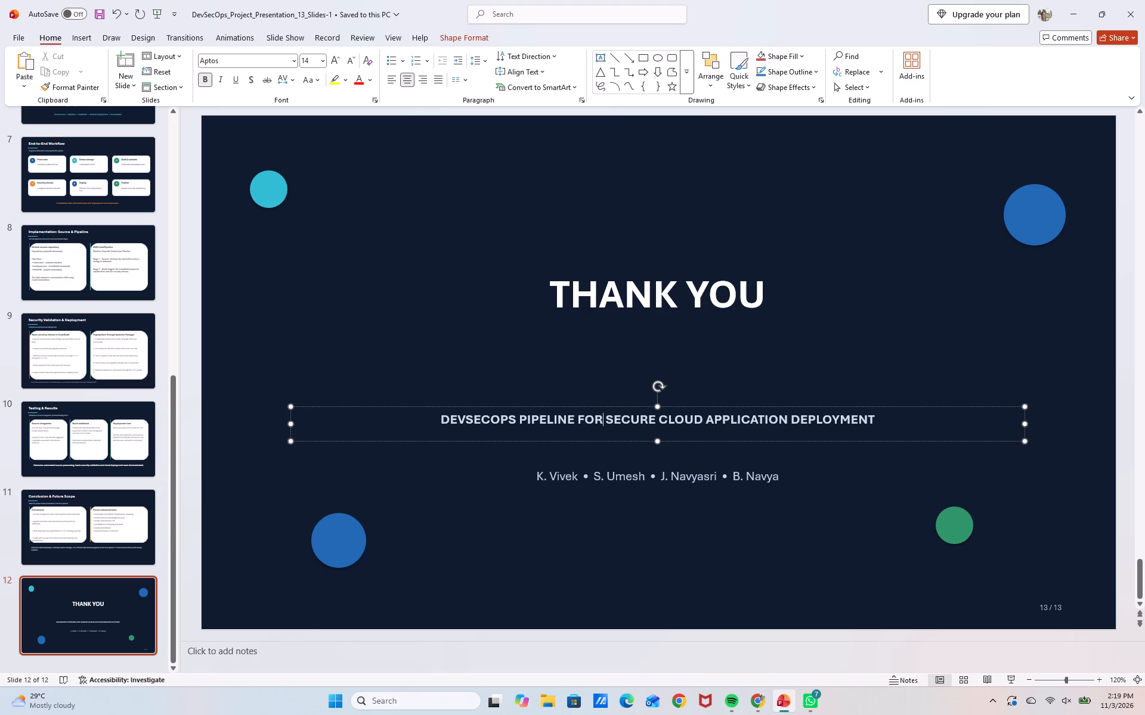
{"action": "left_click", "coordinate": [608, 435]}
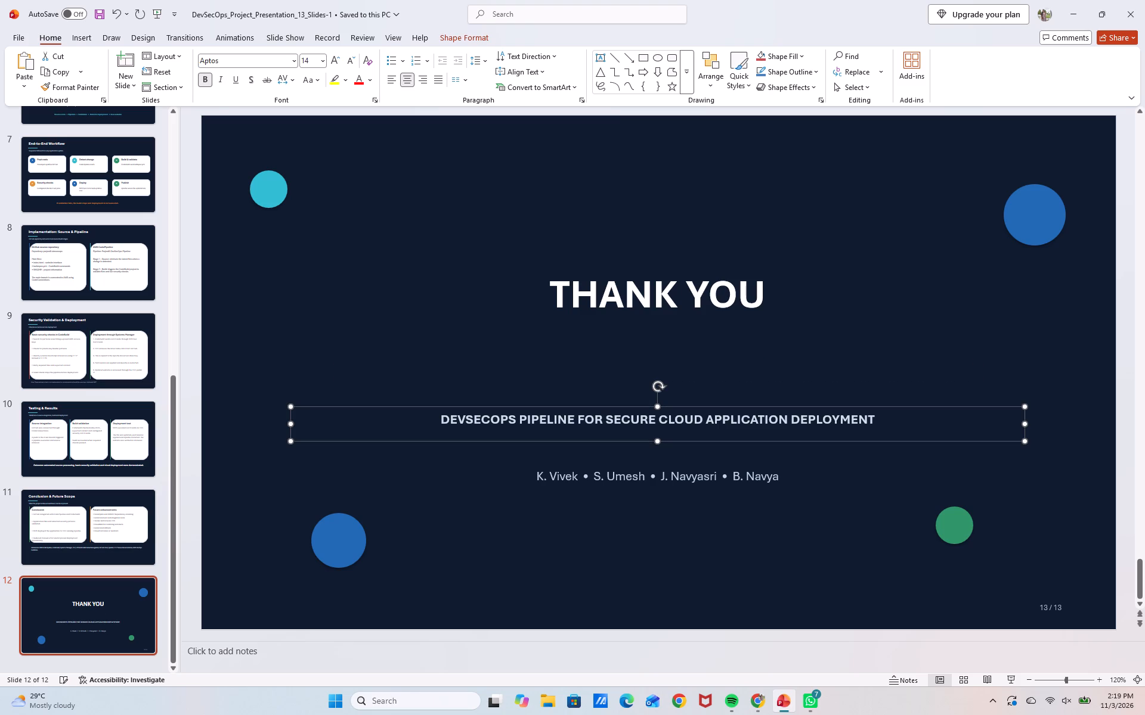
{"action": "key", "text": "BackSpace"}
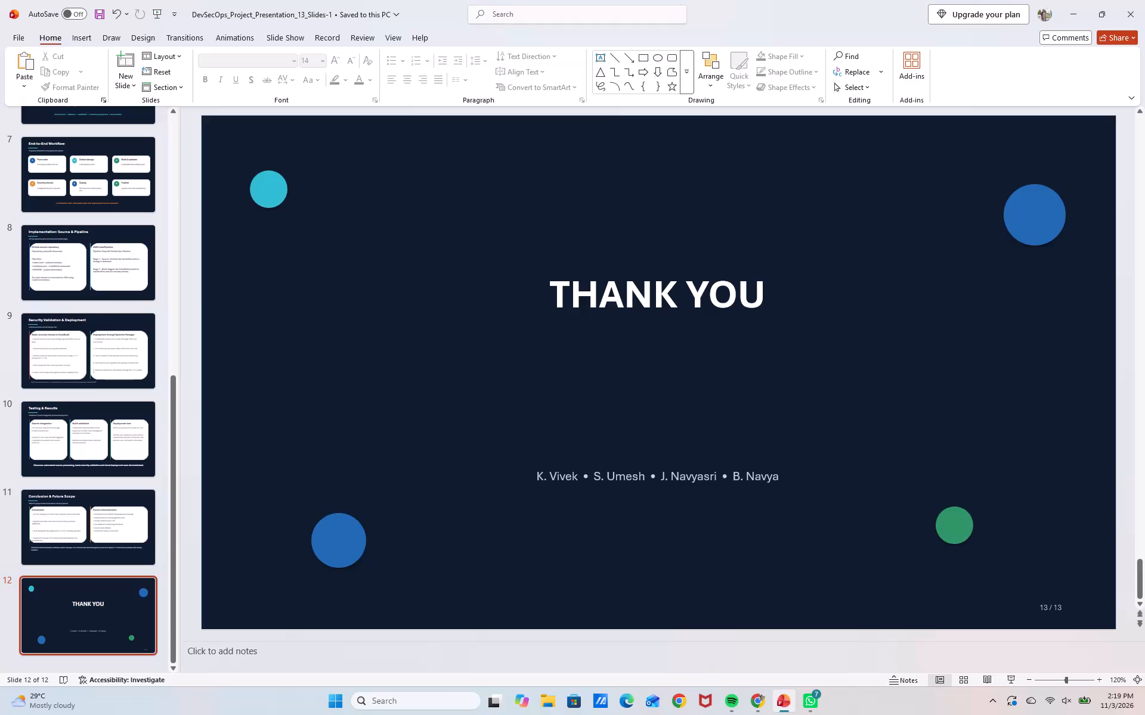
{"action": "left_click", "coordinate": [618, 474]}
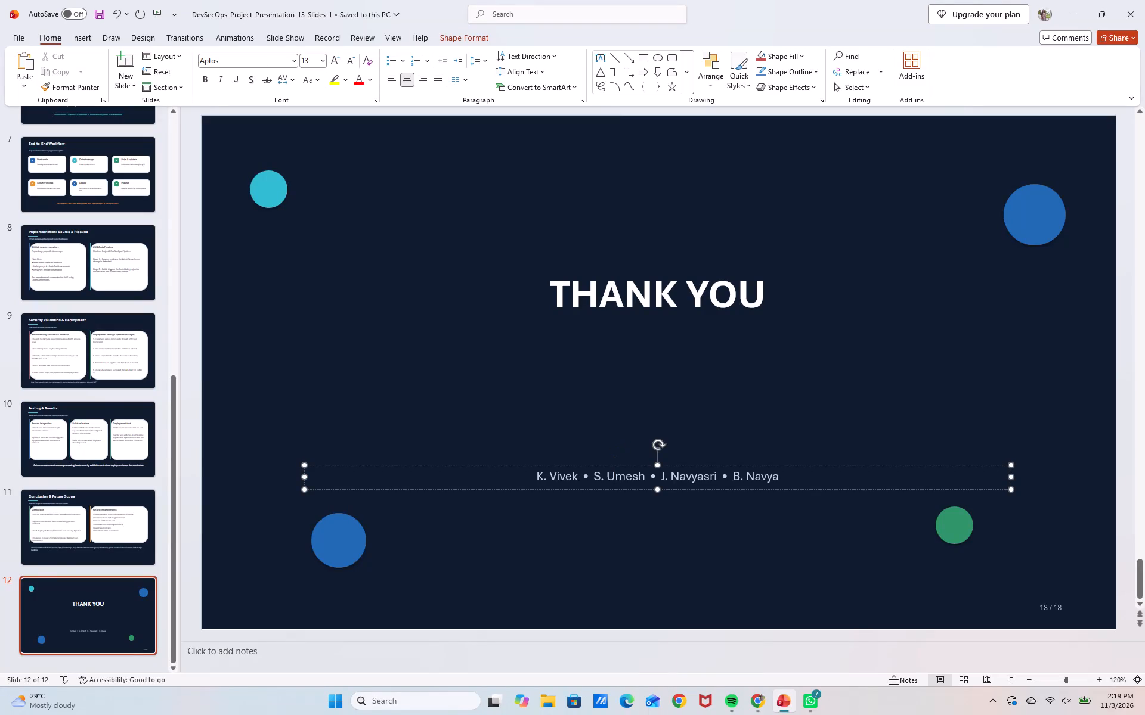
{"action": "left_click", "coordinate": [629, 485]}
{"action": "key", "text": "BackSpace"}
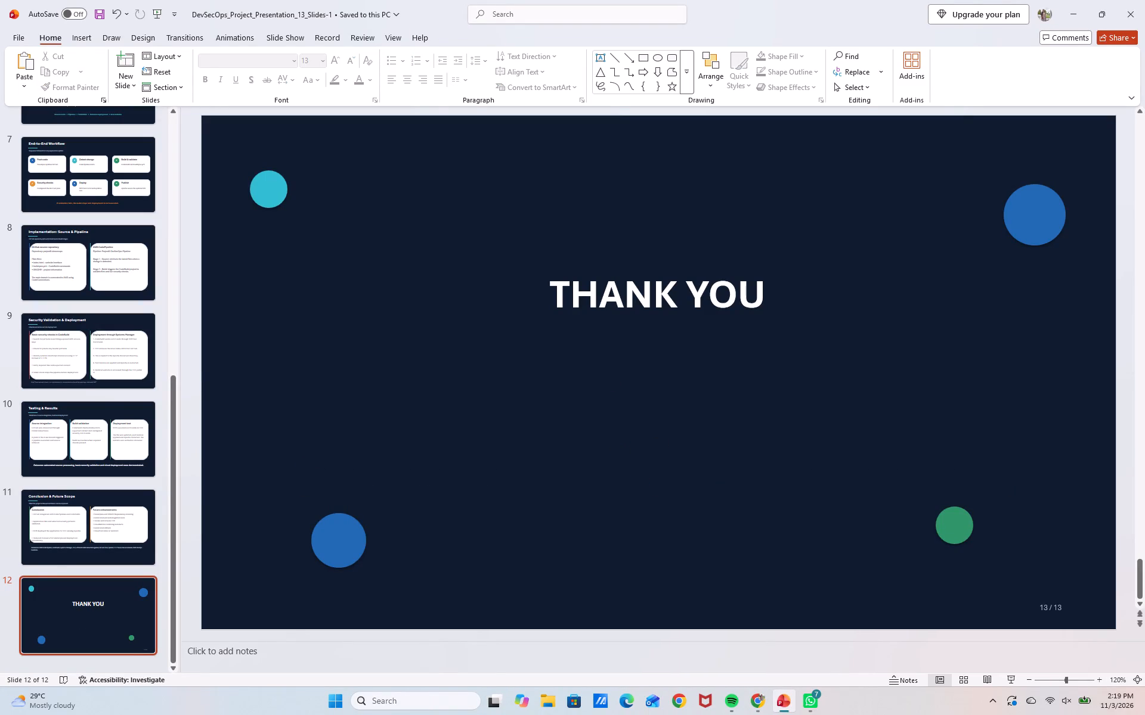
Set the font size of the THANK YOU text on the last slide to 66.
{"action": "left_click_drag", "start_coordinate": [553, 292], "coordinate": [759, 297]}
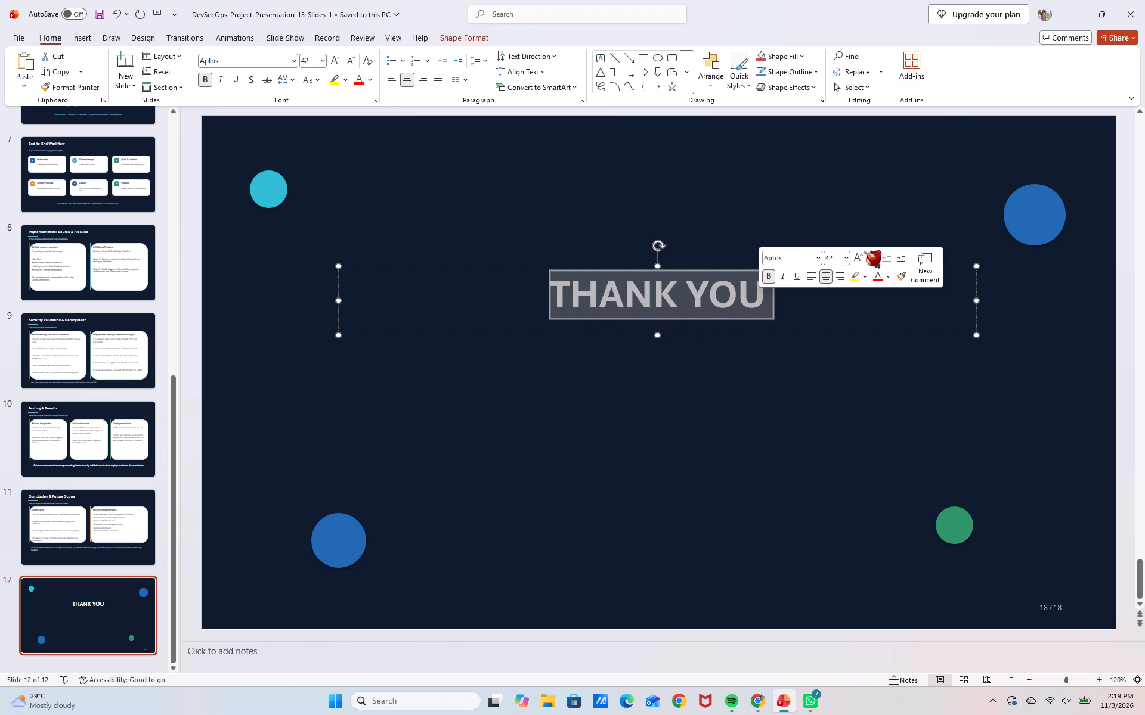
{"action": "left_click", "coordinate": [842, 262]}
{"action": "left_click", "coordinate": [844, 262]}
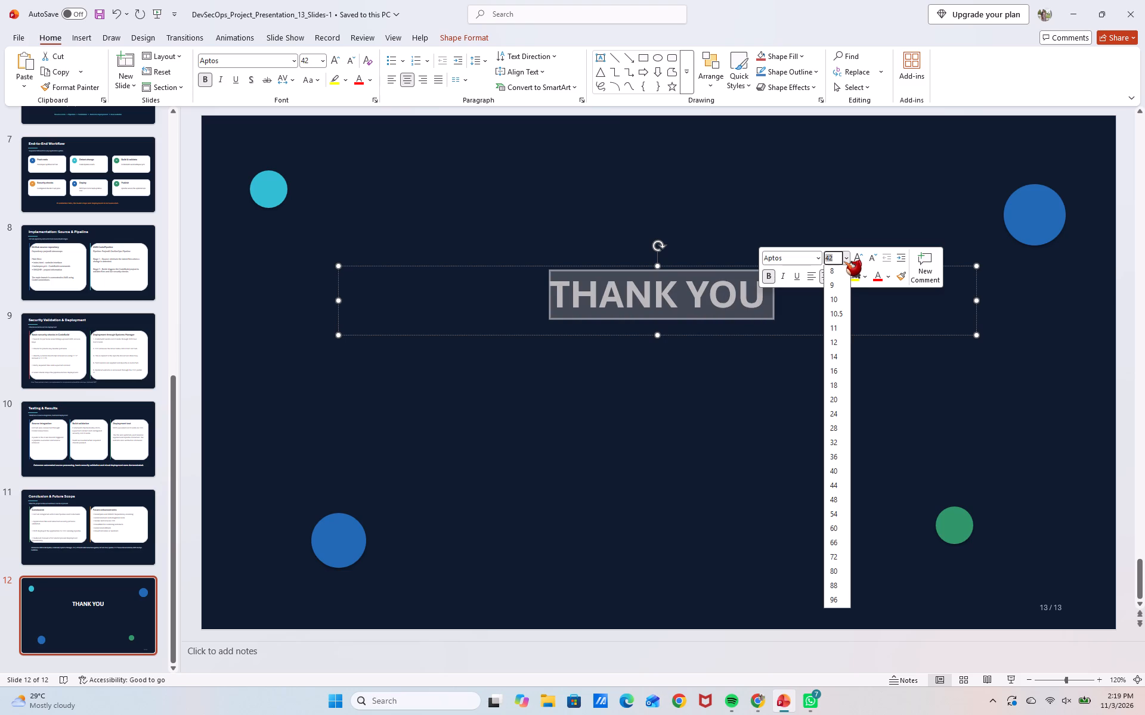
{"action": "left_click", "coordinate": [831, 540]}
{"action": "left_click", "coordinate": [831, 540]}
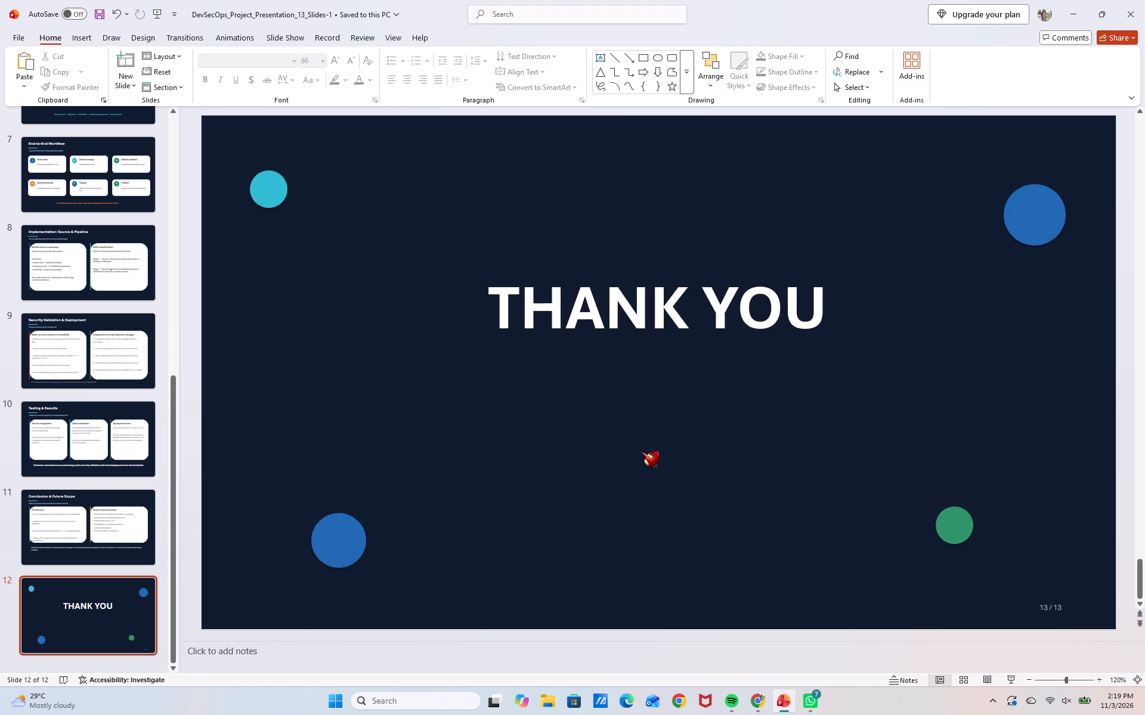
Move the THANK YOU text box down to about the vertical middle of the slide.
{"action": "left_click", "coordinate": [550, 332]}
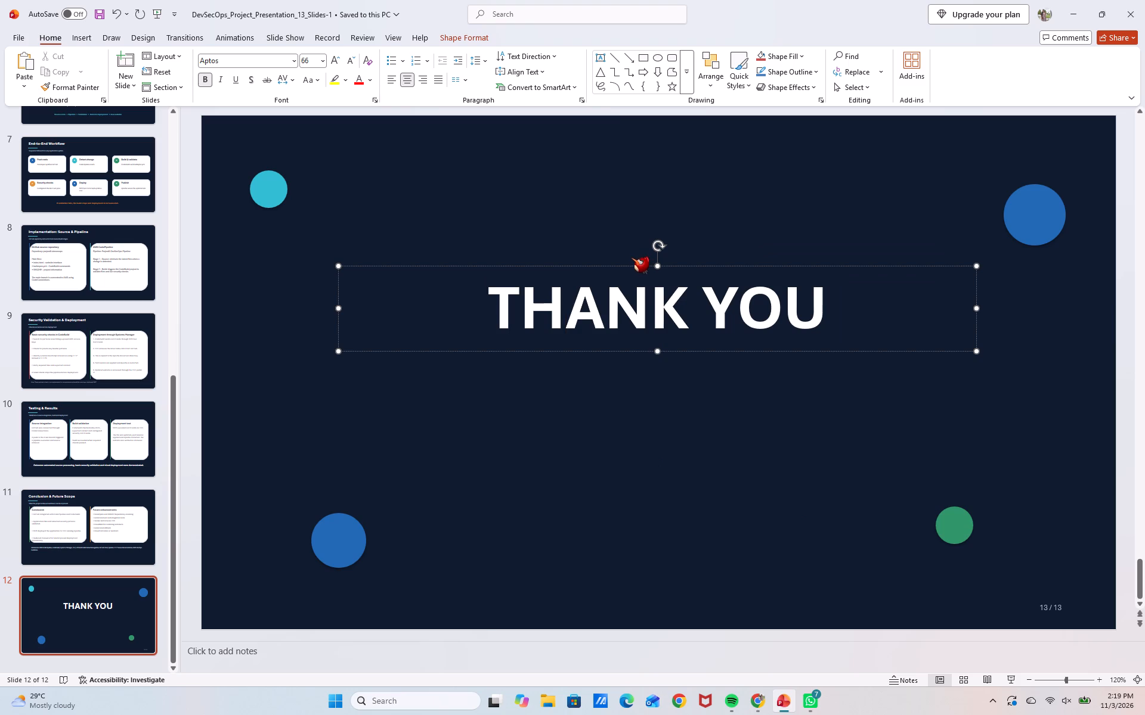
{"action": "left_click", "coordinate": [632, 266]}
{"action": "left_click_drag", "start_coordinate": [632, 266], "coordinate": [636, 294]}
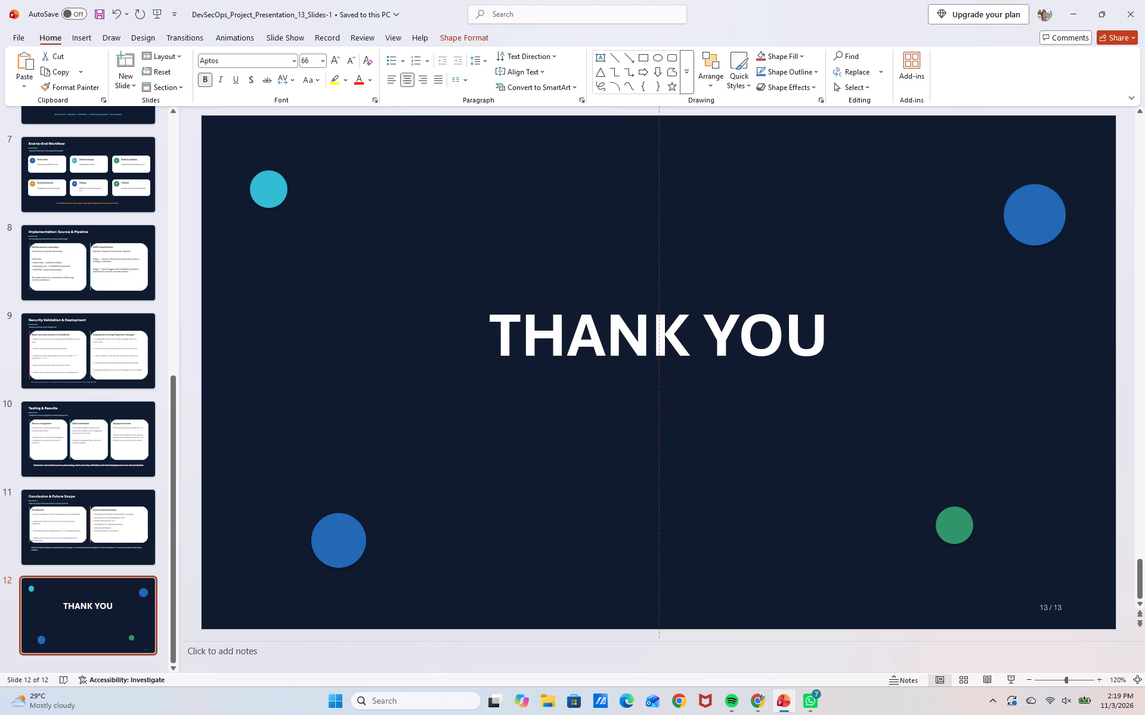
{"action": "left_click_drag", "start_coordinate": [636, 294], "coordinate": [639, 309]}
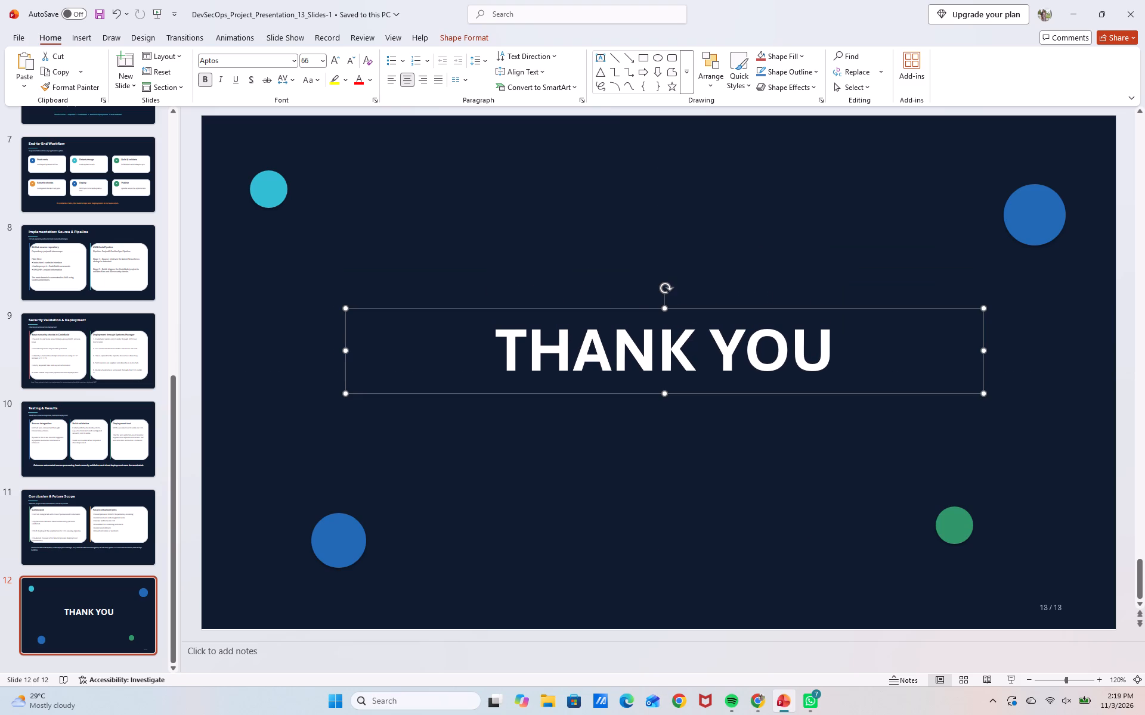
{"action": "left_click", "coordinate": [572, 277]}
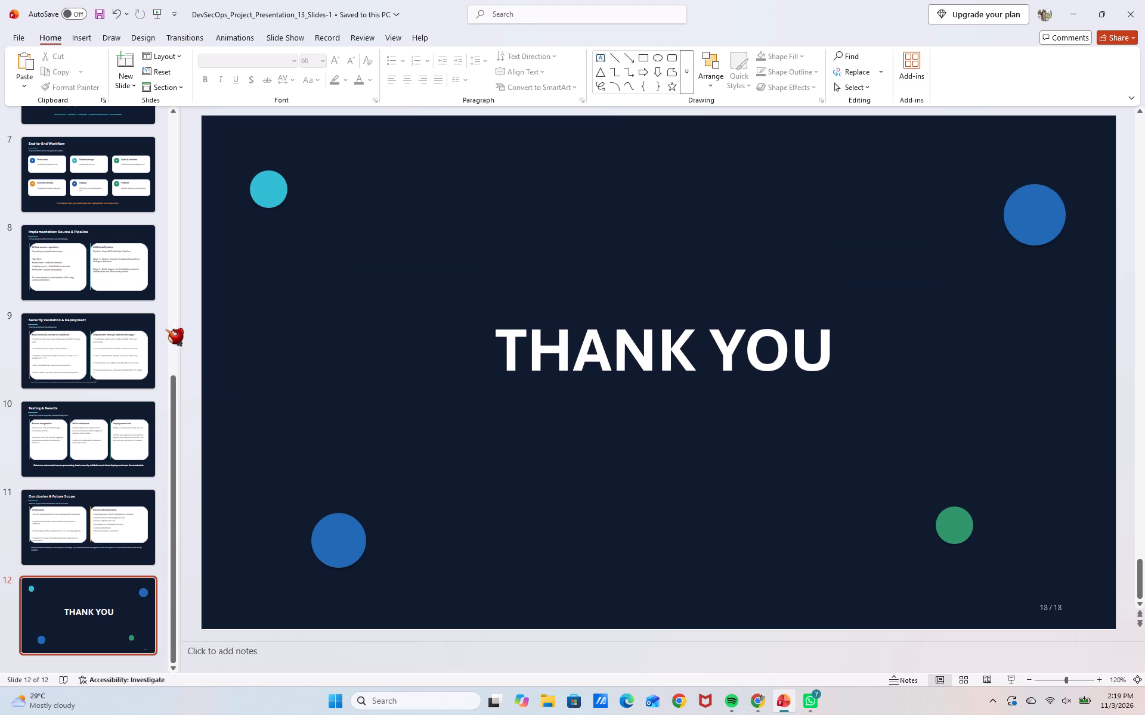
Delete the "01 / 13" page number from the title slide.
{"action": "scroll", "coordinate": [144, 297], "scroll_direction": "up", "scroll_amount": 4}
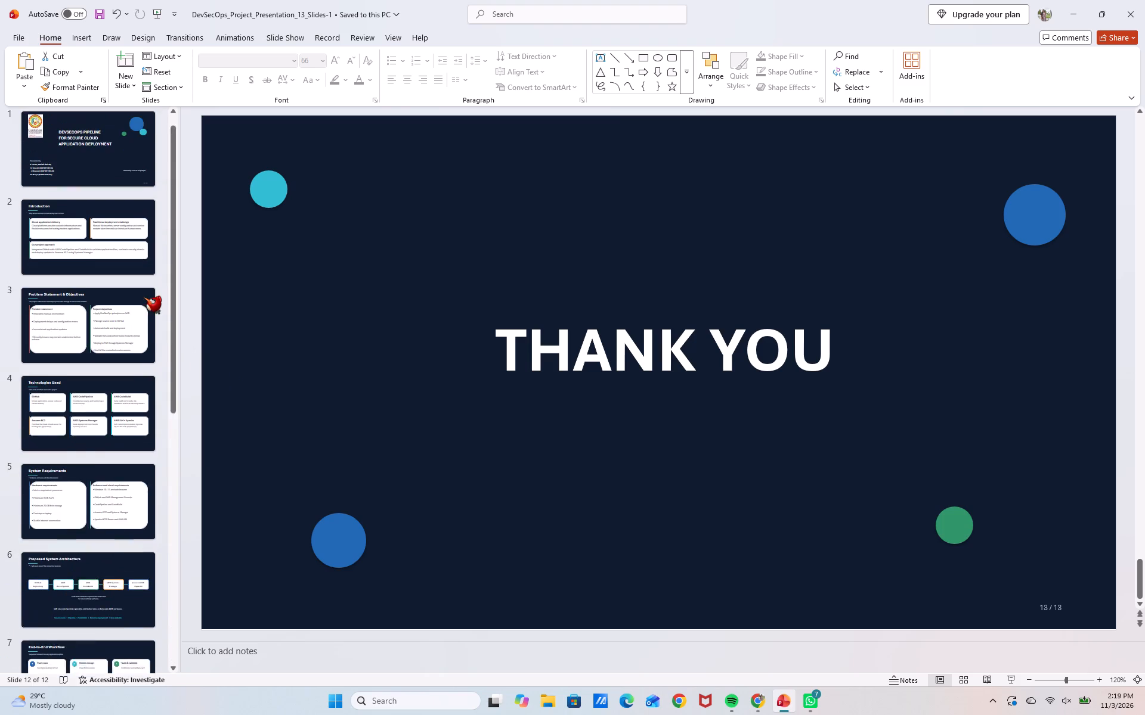
{"action": "scroll", "coordinate": [144, 297], "scroll_direction": "up", "scroll_amount": 4}
{"action": "left_click", "coordinate": [136, 122]}
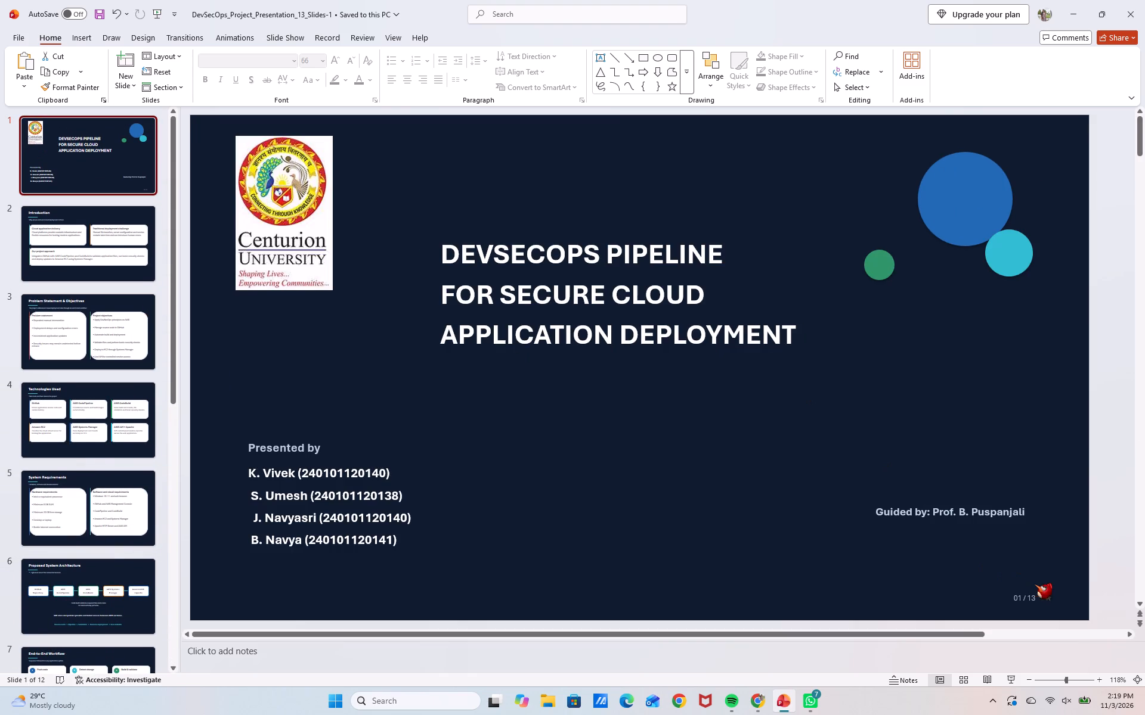
{"action": "left_click", "coordinate": [1018, 606]}
{"action": "key", "text": "BackSpace"}
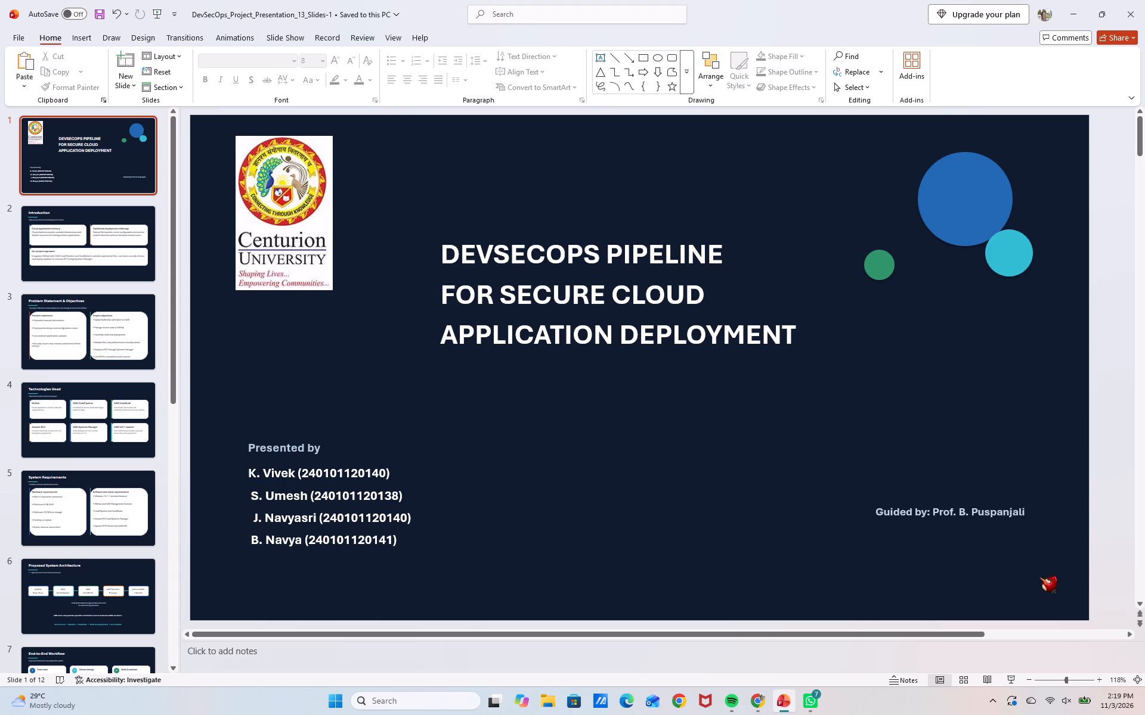
Break the guide line on the title slide so the professor's name sits on its own line below "Guided by:".
{"action": "left_click", "coordinate": [928, 514]}
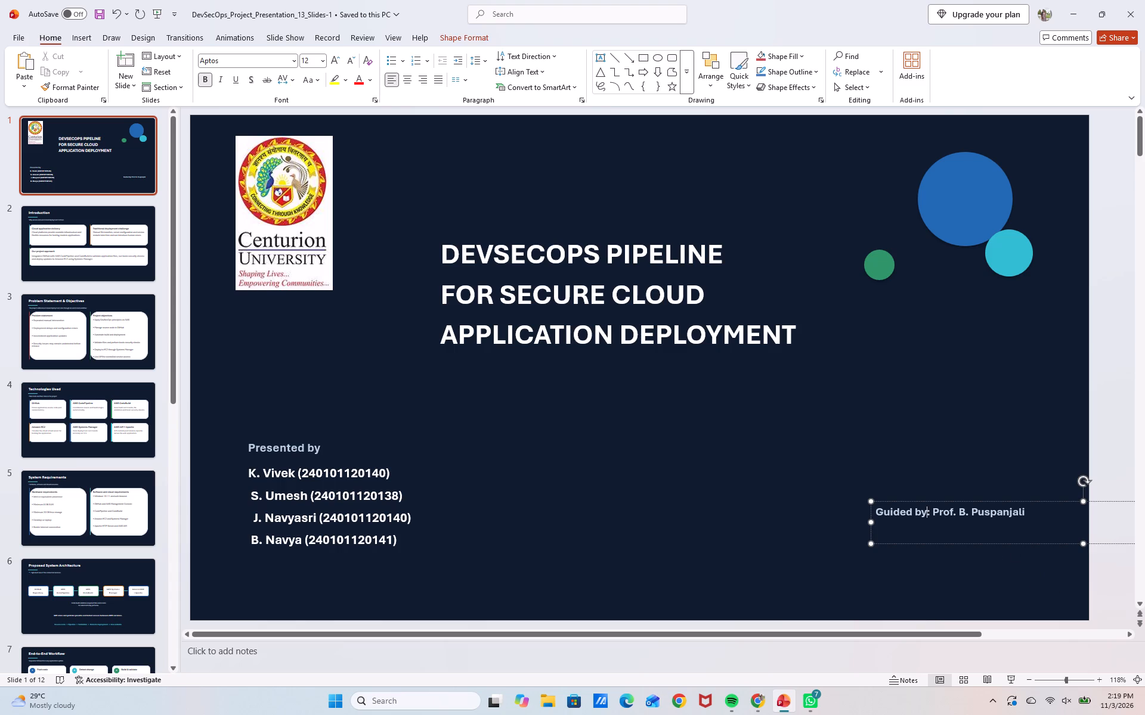
{"action": "key", "text": "Right"}
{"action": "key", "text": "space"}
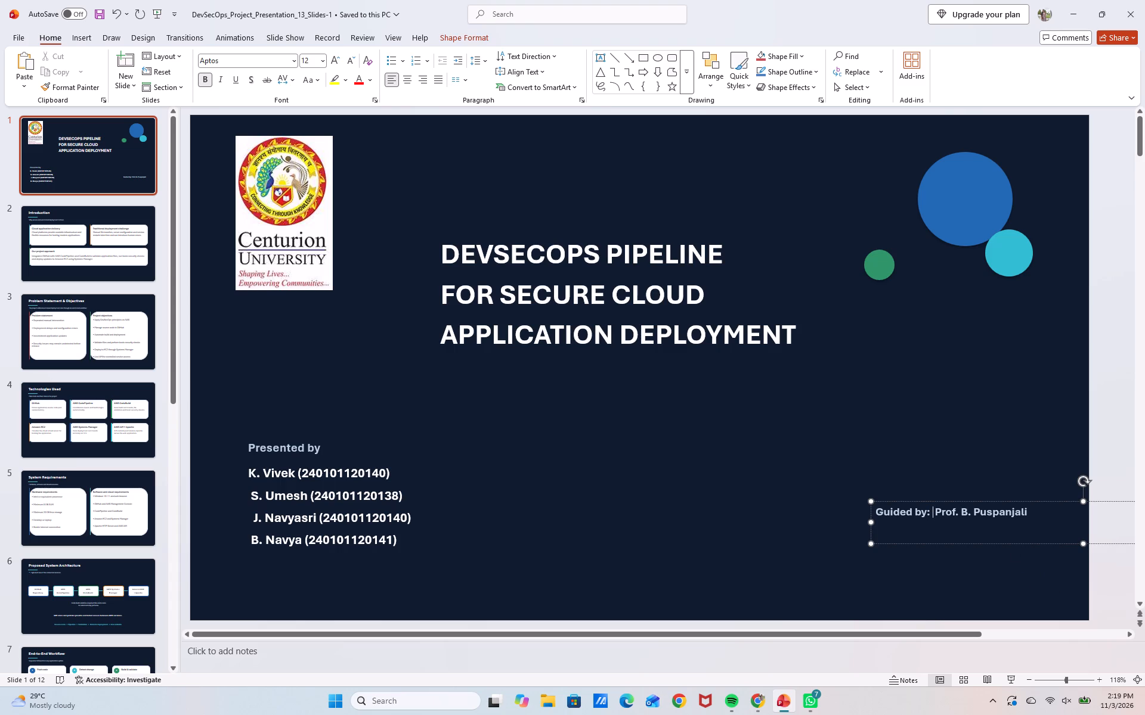
{"action": "key", "text": "Return"}
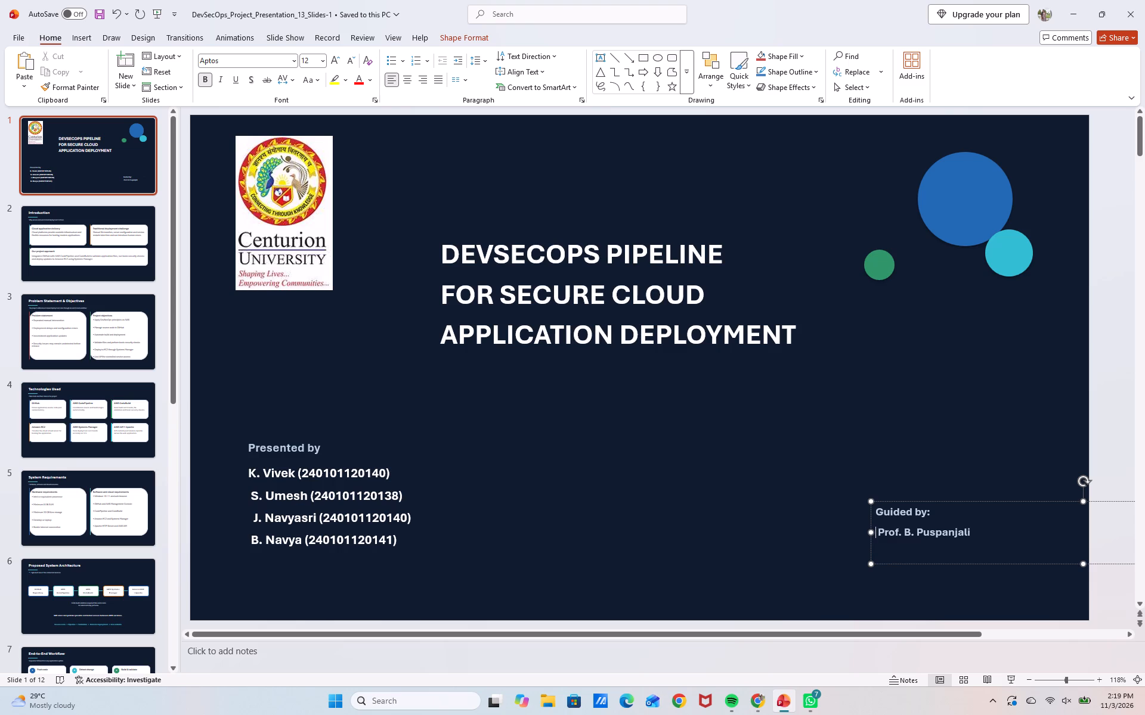
{"action": "left_click", "coordinate": [843, 532]}
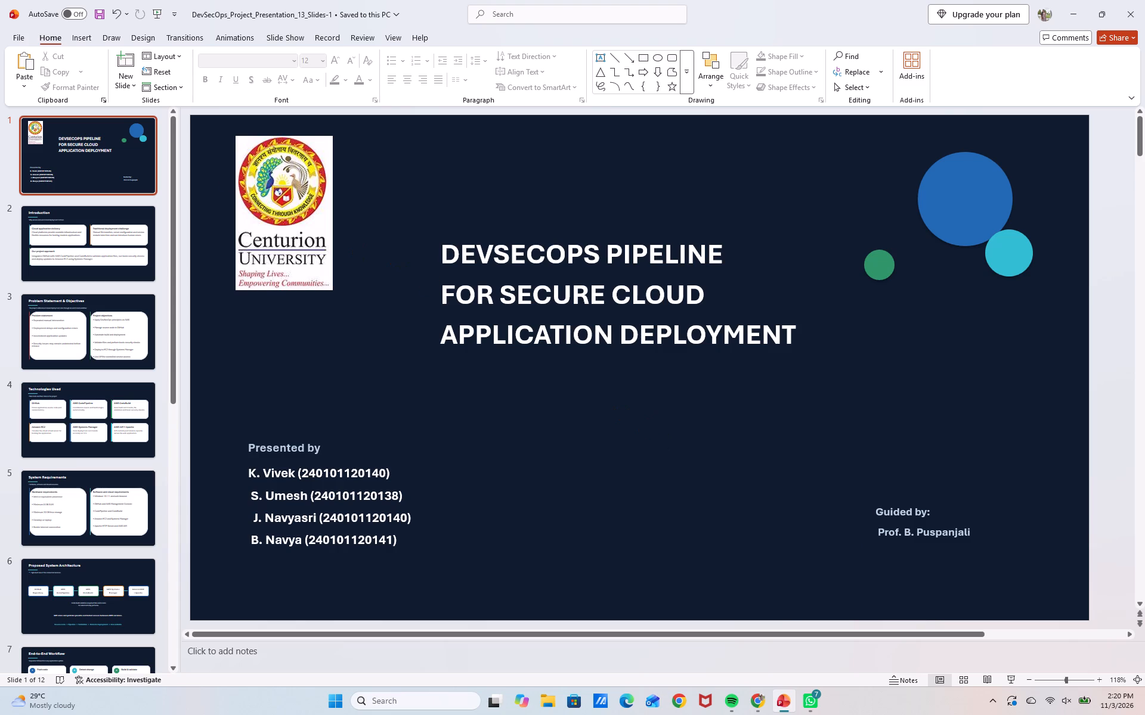
Save the presentation in the Documents folder on this PC under the name "DevSecOps_Project_Project ppt".
{"action": "left_click", "coordinate": [8, 42]}
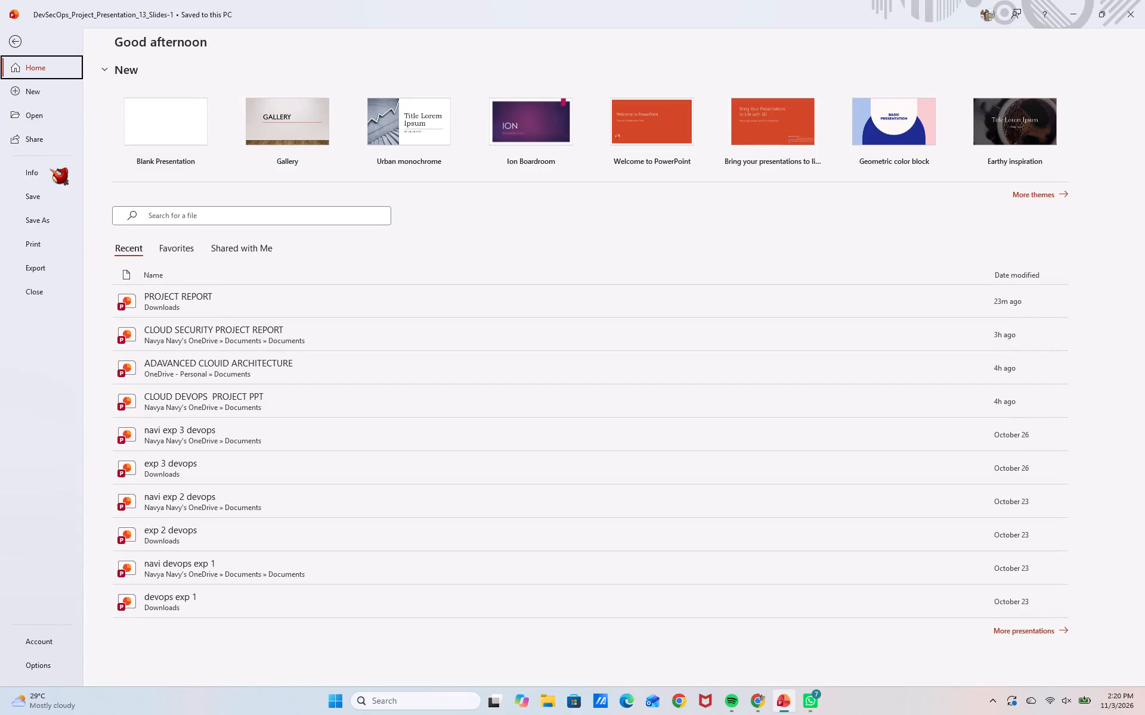
{"action": "left_click", "coordinate": [38, 220]}
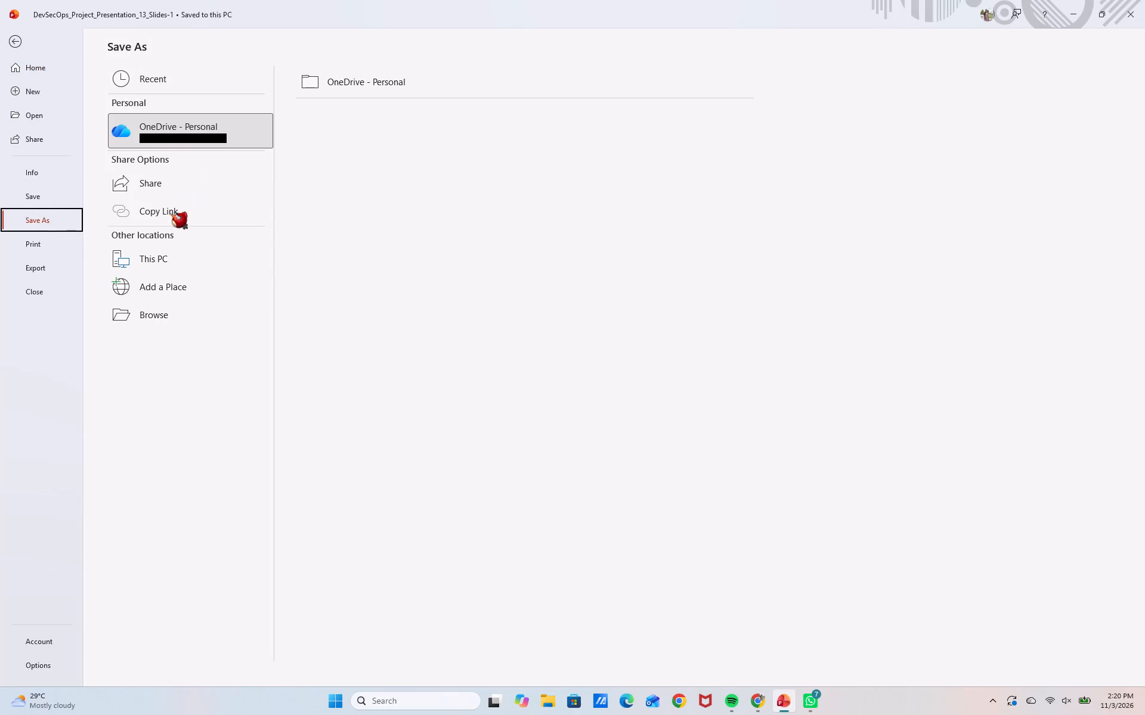
{"action": "left_click", "coordinate": [171, 250]}
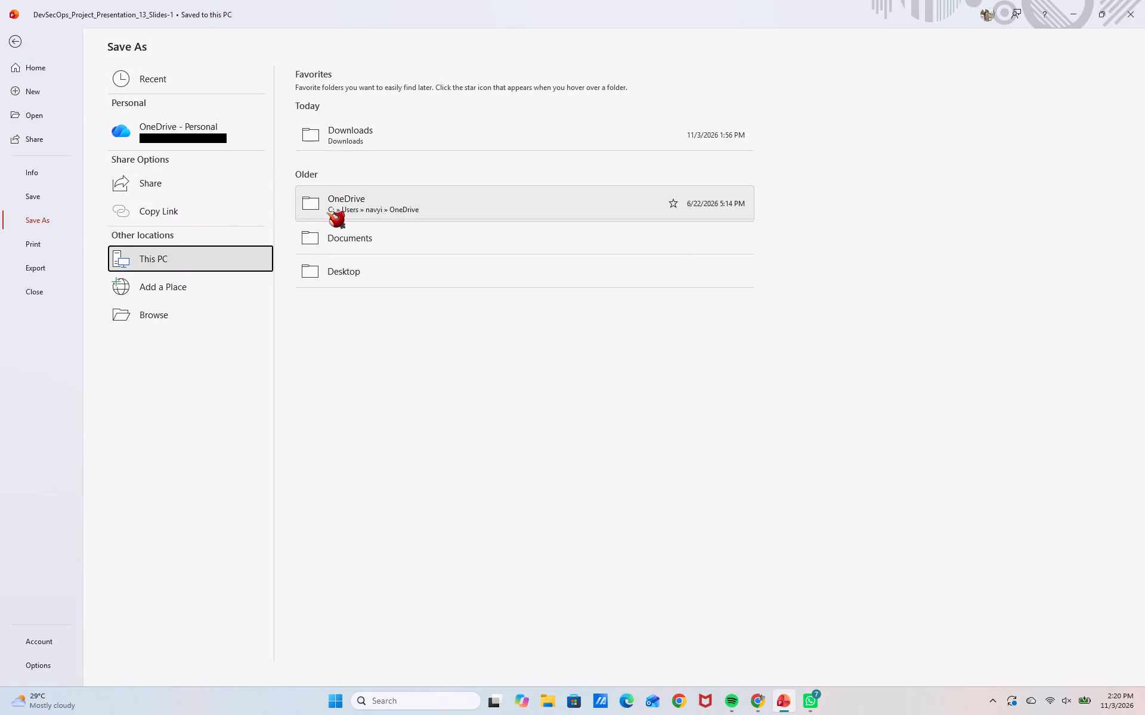
{"action": "left_click", "coordinate": [339, 236]}
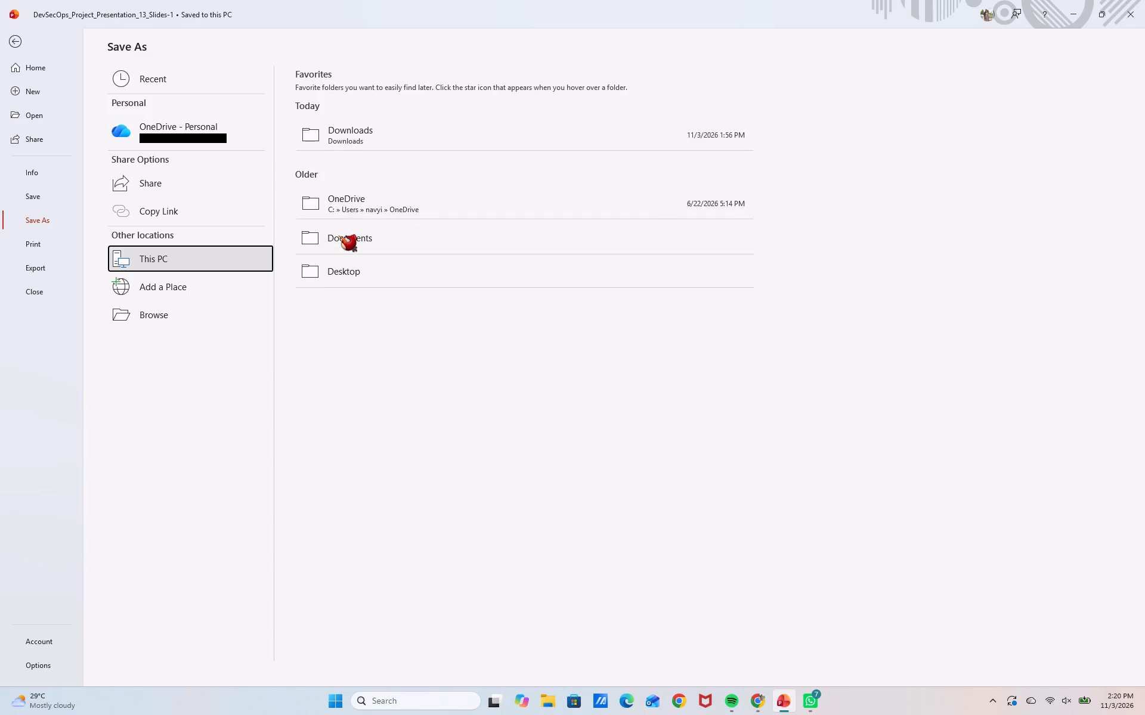
{"action": "left_click", "coordinate": [382, 238]}
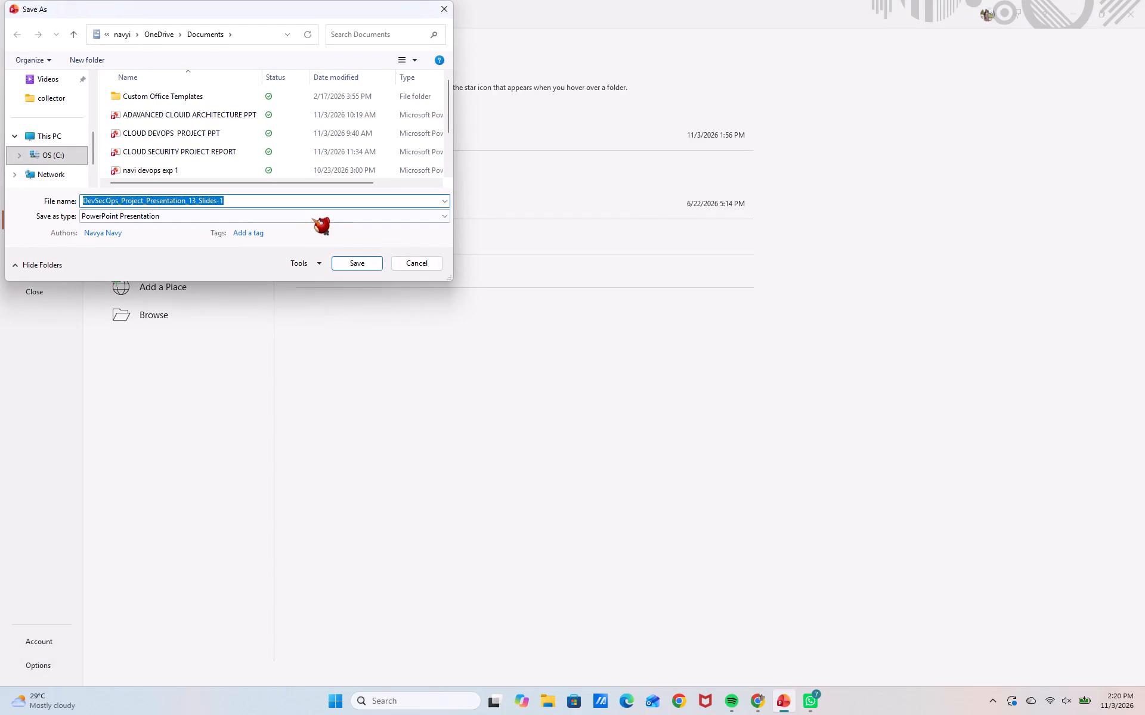
{"action": "left_click", "coordinate": [274, 198]}
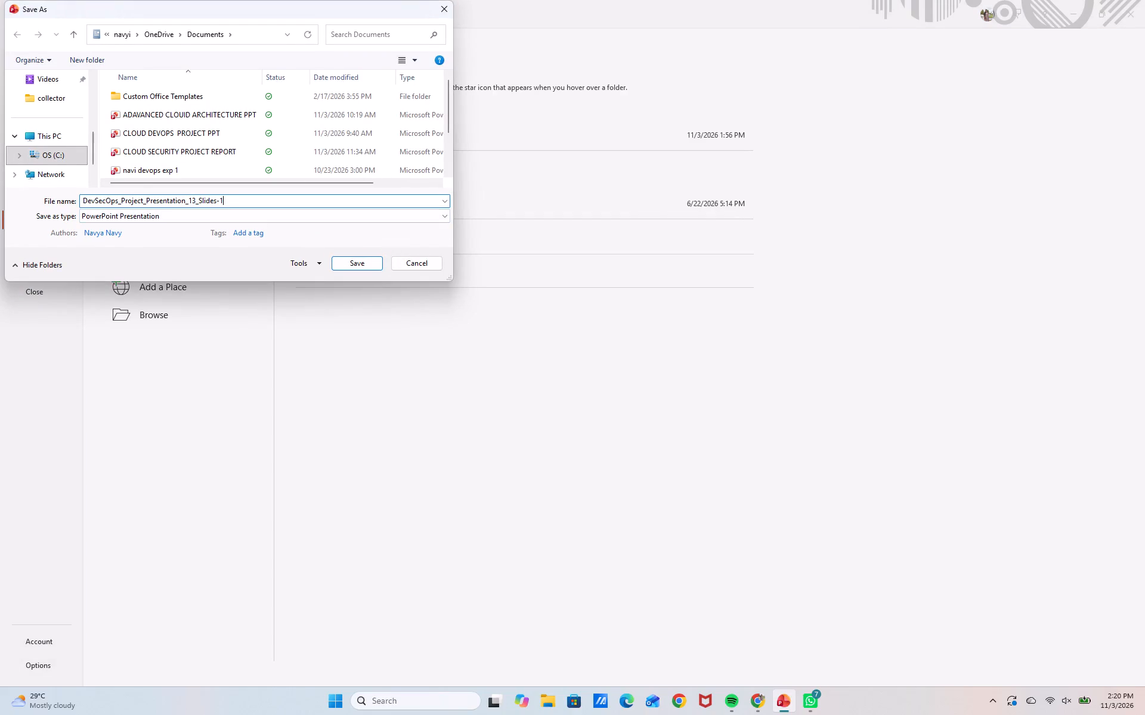
{"action": "key", "text": "BackSpace"}
{"action": "key", "text": "BackSpace"}
{"action": "key", "text": "BackSpace"}
{"action": "key", "text": "BackSpace"}
{"action": "key", "text": "BackSpace"}
{"action": "key", "text": "BackSpace"}
{"action": "key", "text": "BackSpace"}
{"action": "key", "text": "BackSpace"}
{"action": "key", "text": "BackSpace"}
{"action": "key", "text": "BackSpace"}
{"action": "key", "text": "BackSpace"}
{"action": "key", "text": "BackSpace"}
{"action": "key", "text": "BackSpace"}
{"action": "key", "text": "BackSpace"}
{"action": "key", "text": "BackSpace"}
{"action": "key", "text": "BackSpace"}
{"action": "key", "text": "BackSpace"}
{"action": "key", "text": "BackSpace"}
{"action": "key", "text": "BackSpace"}
{"action": "key", "text": "BackSpace"}
{"action": "key", "text": "BackSpace"}
{"action": "key", "text": "BackSpace"}
{"action": "key", "text": "BackSpace"}
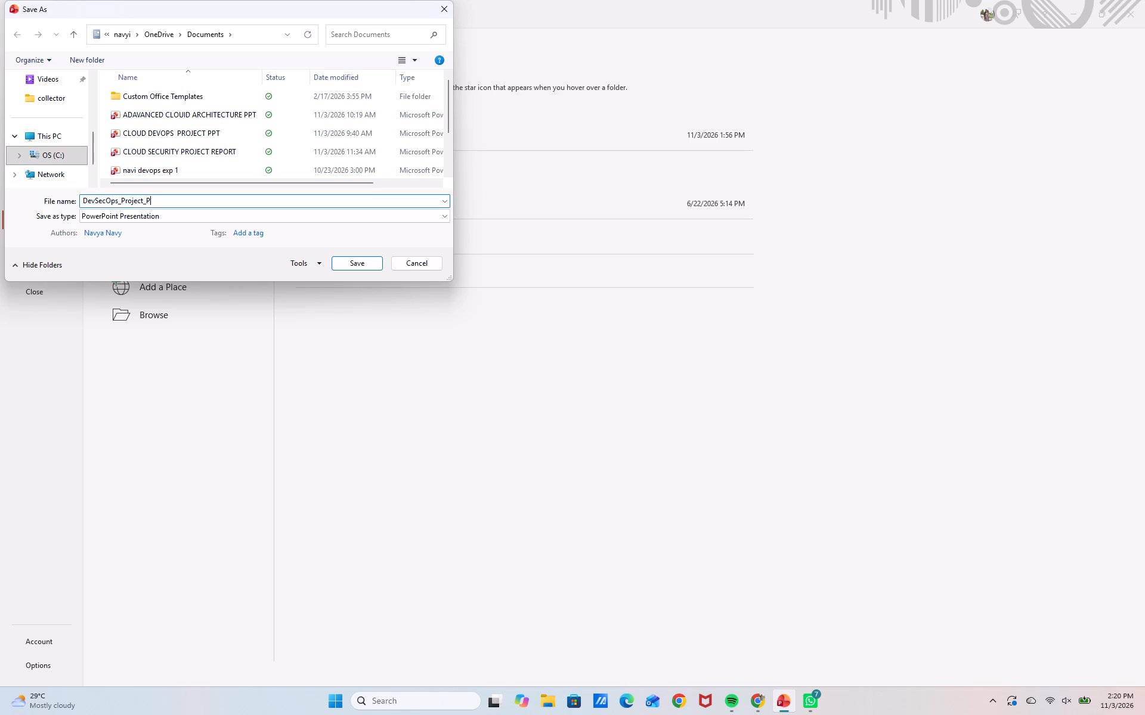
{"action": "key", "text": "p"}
{"action": "key", "text": "BackSpace"}
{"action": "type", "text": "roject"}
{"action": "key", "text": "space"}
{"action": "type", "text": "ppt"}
{"action": "left_click", "coordinate": [345, 260]}
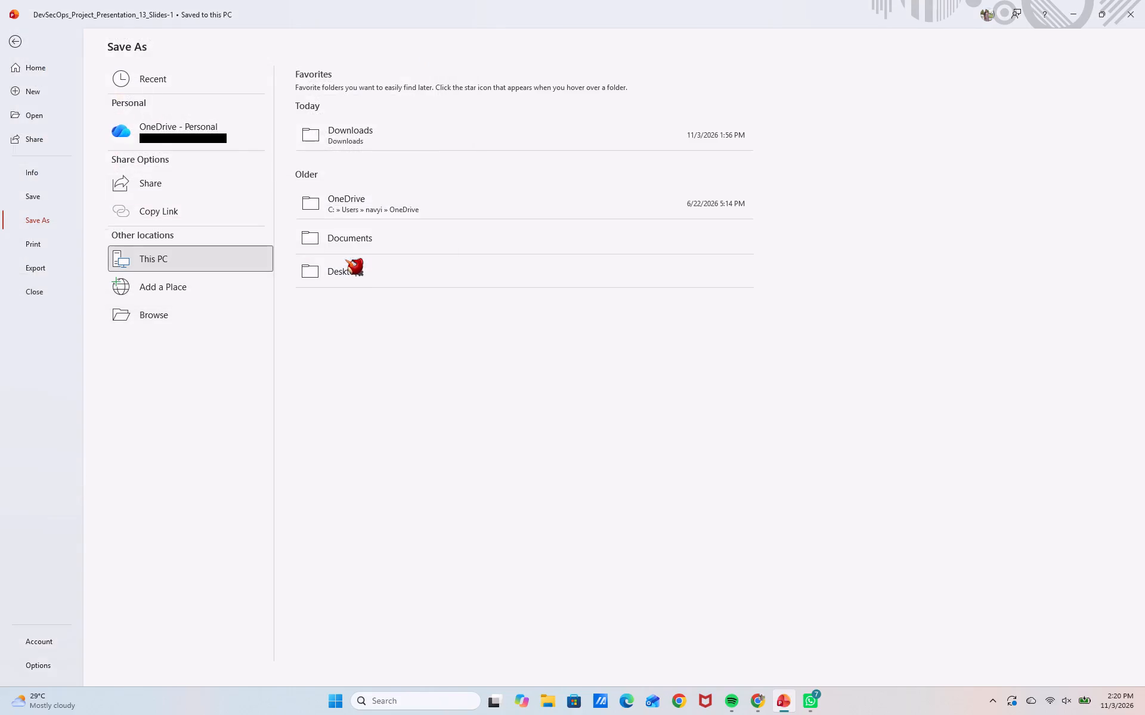
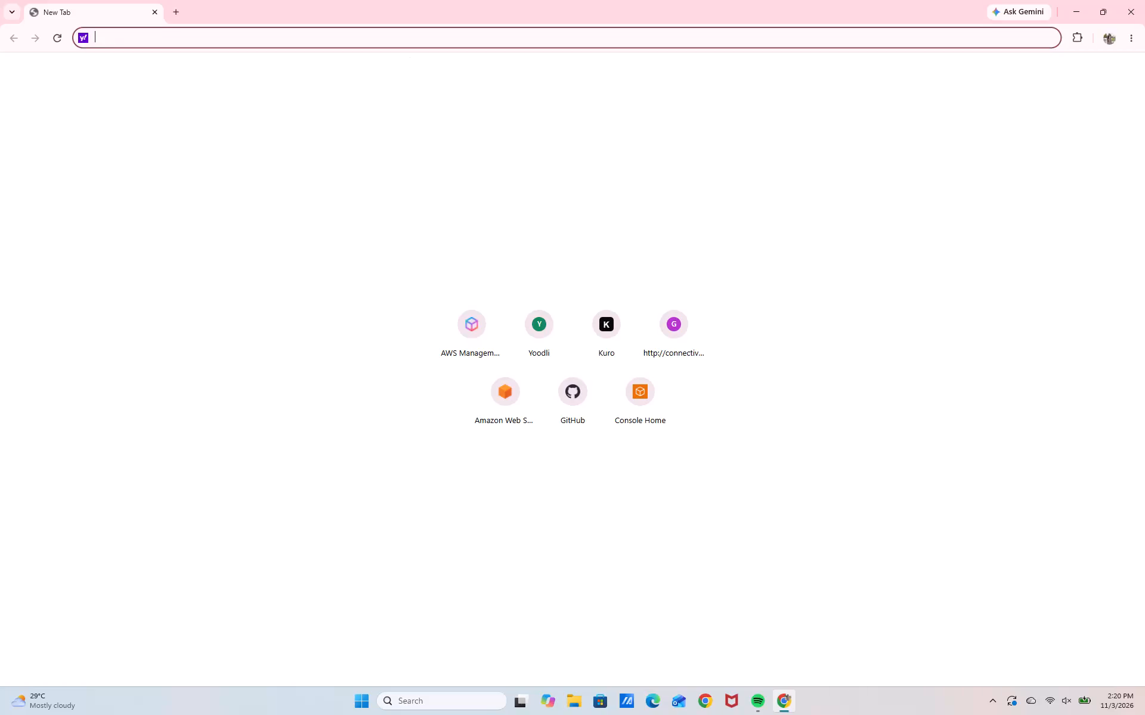
Search the web for "i love pdf" and open the iLovePDF site's PowerPoint to PDF converter.
{"action": "type", "text": "i lob"}
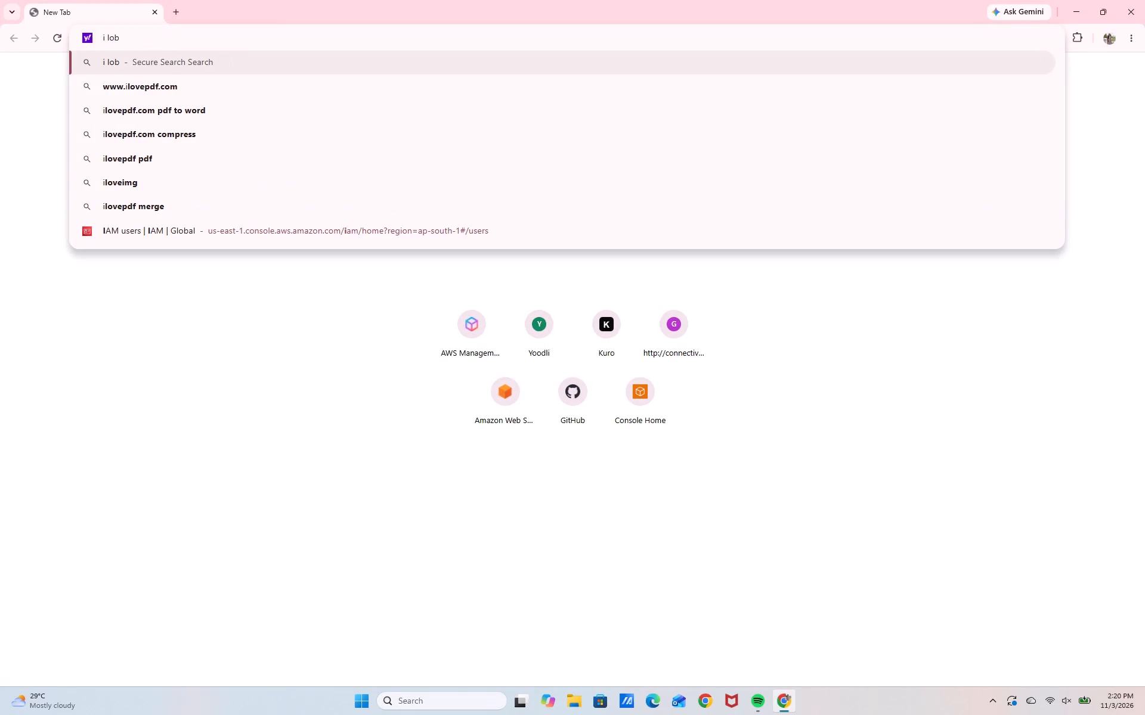
{"action": "key", "text": "BackSpace"}
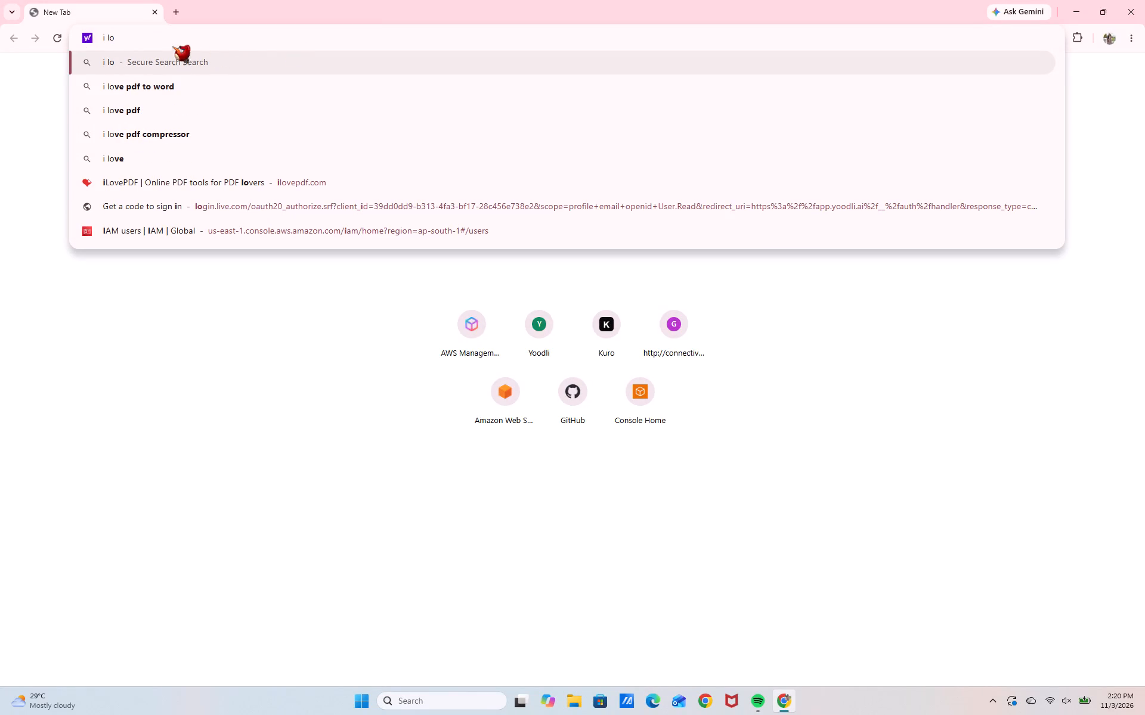
{"action": "double_click", "coordinate": [166, 104]}
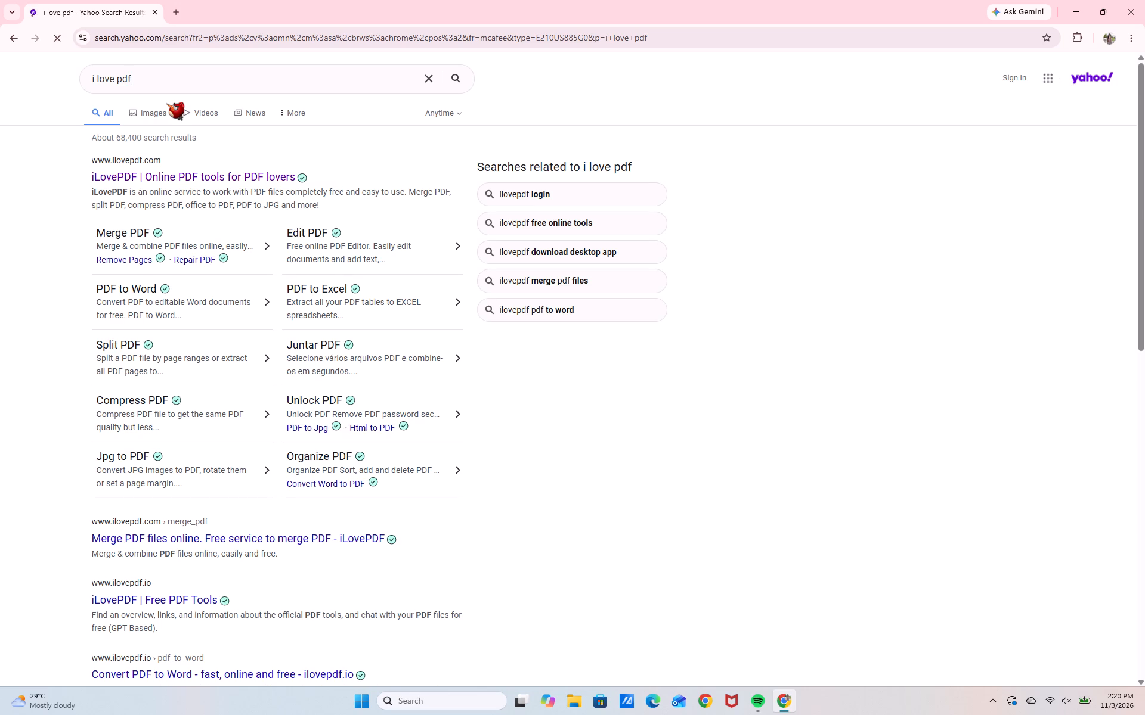
{"action": "double_click", "coordinate": [118, 171]}
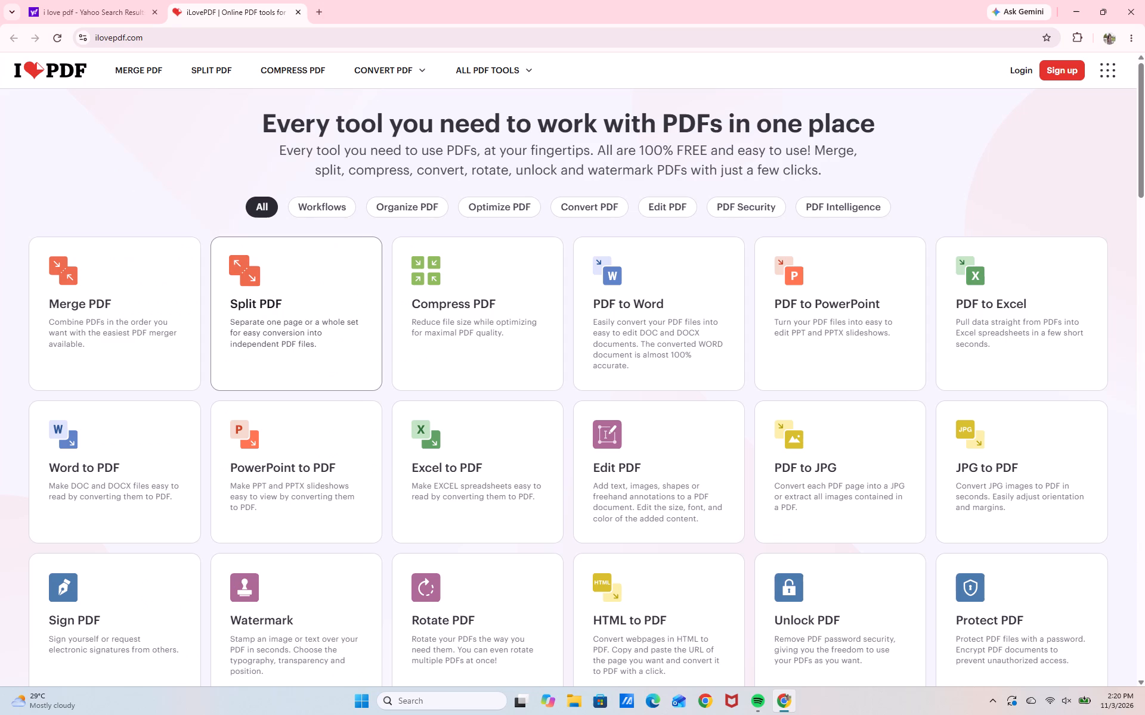
{"action": "double_click", "coordinate": [339, 459]}
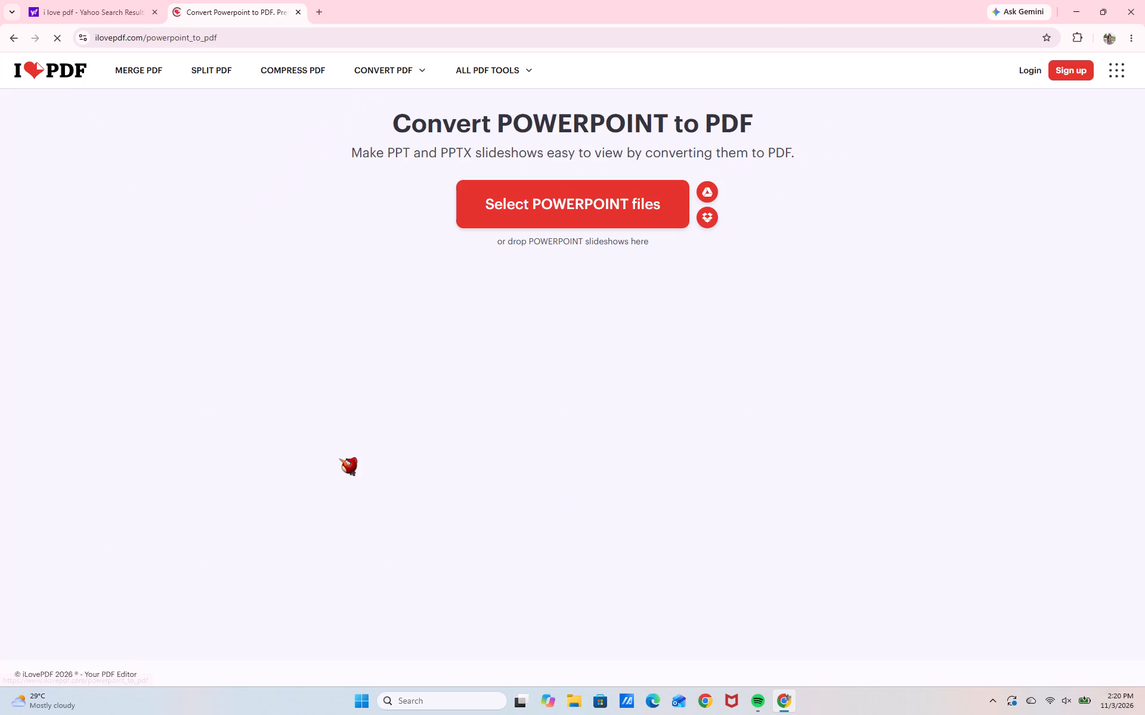
{"action": "double_click", "coordinate": [580, 183]}
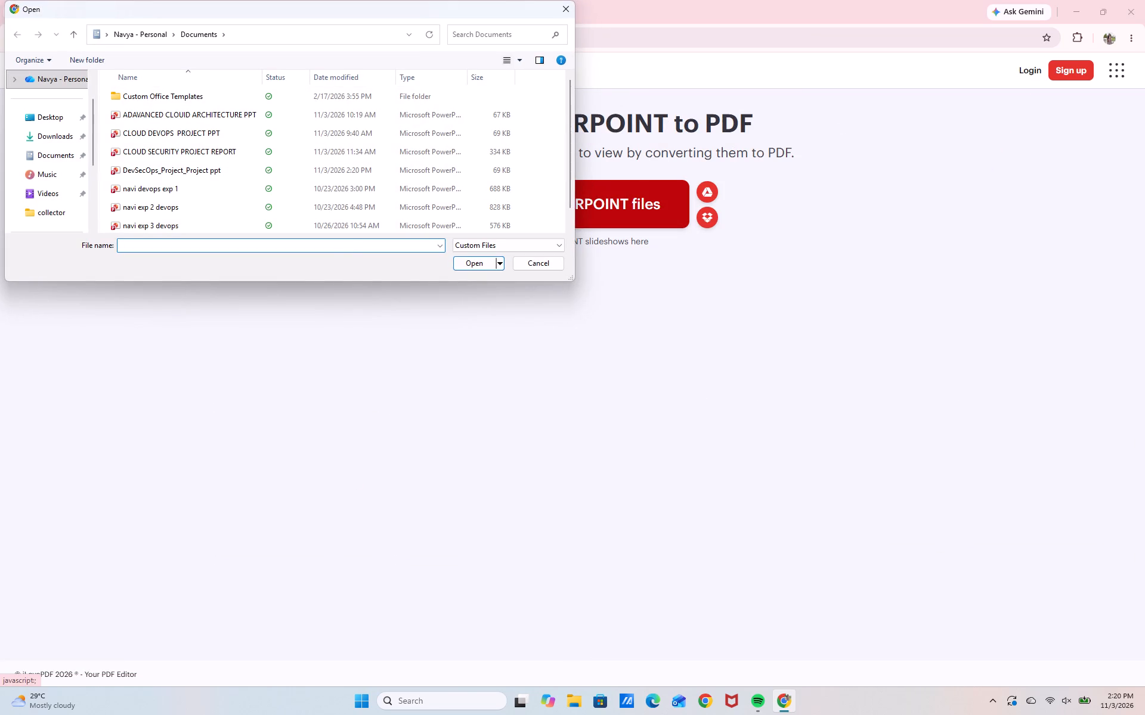
{"action": "left_click", "coordinate": [203, 169]}
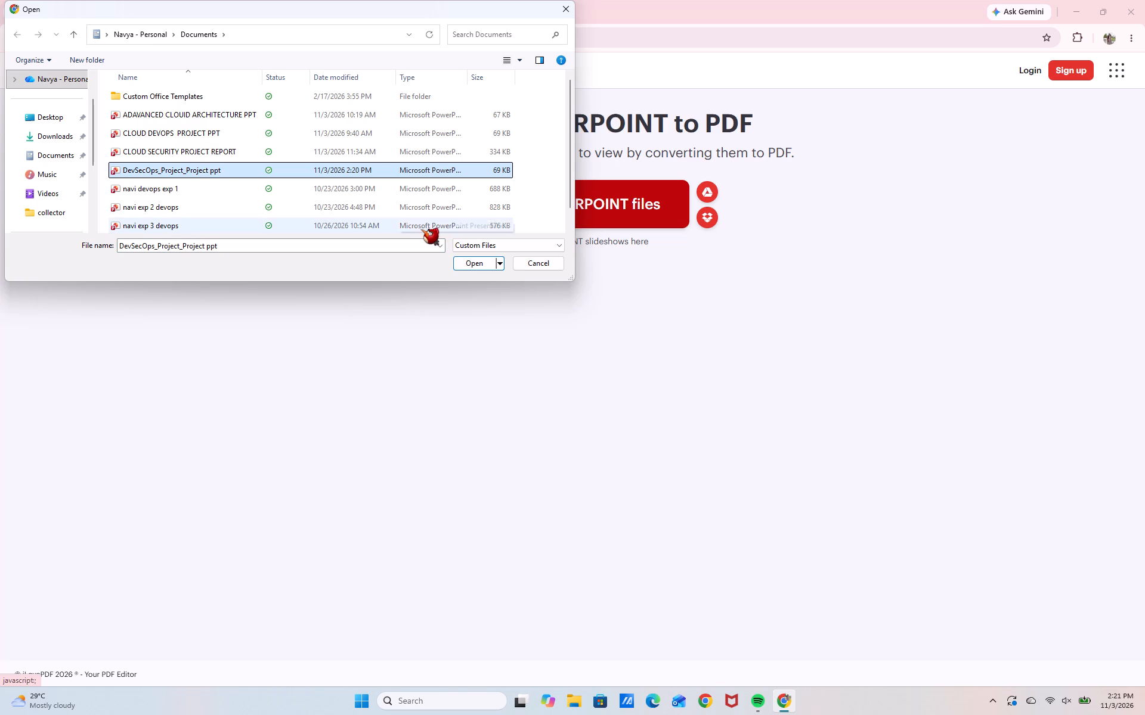
{"action": "left_click", "coordinate": [471, 264]}
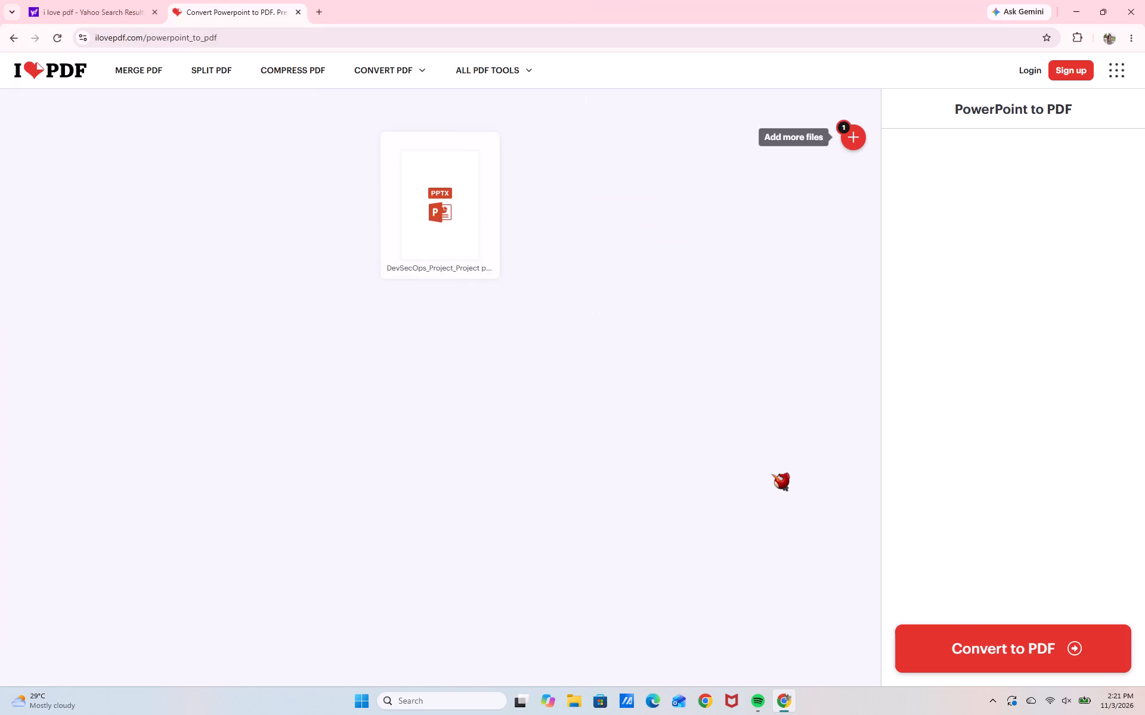